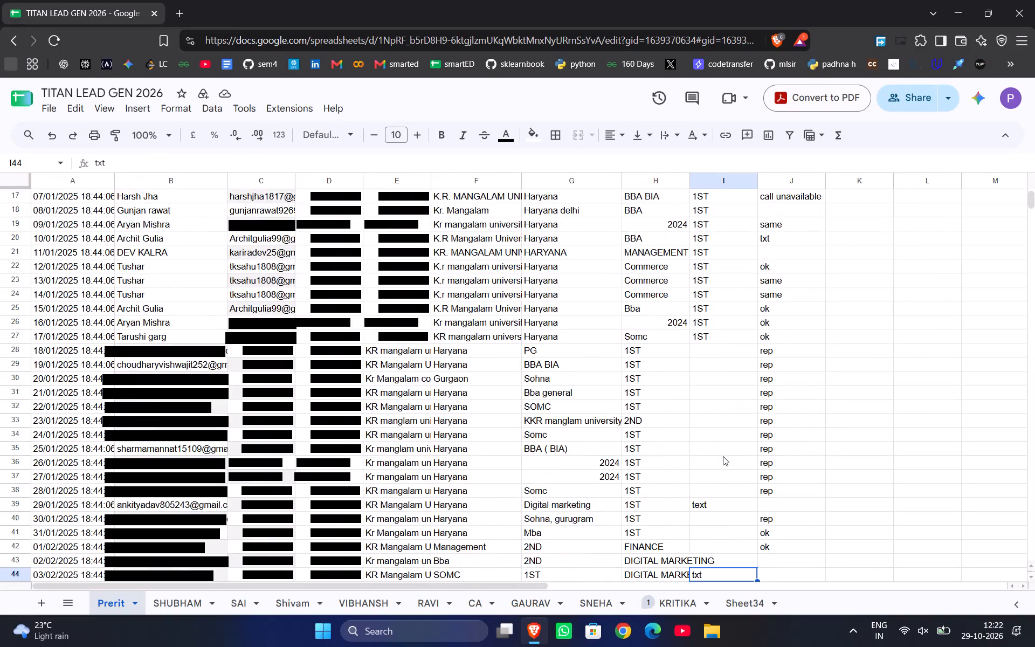
Move down the year column of the Prerit sheet, checking the college lead blocks through to the St. Aloysius College leads.
{"action": "key", "text": "ctrl+Down"}
{"action": "key", "text": "ctrl+Down"}
{"action": "key", "text": "ctrl+Down"}
{"action": "key", "text": "ctrl+Down"}
{"action": "key", "text": "ctrl+Down"}
{"action": "key", "text": "ctrl+Down"}
{"action": "key", "text": "ctrl+Down"}
{"action": "key", "text": "ctrl+Down"}
{"action": "key", "text": "ctrl+Down"}
{"action": "key", "text": "ctrl+Down"}
{"action": "key", "text": "ctrl+Down"}
{"action": "key", "text": "ctrl+Down"}
{"action": "key", "text": "ctrl+Down"}
{"action": "key", "text": "ctrl+Down"}
{"action": "key", "text": "ctrl+Down"}
{"action": "key", "text": "ctrl+Down"}
{"action": "key", "text": "ctrl+Down"}
{"action": "key", "text": "ctrl+Down"}
{"action": "key", "text": "ctrl+Down"}
{"action": "key", "text": "ctrl+Down"}
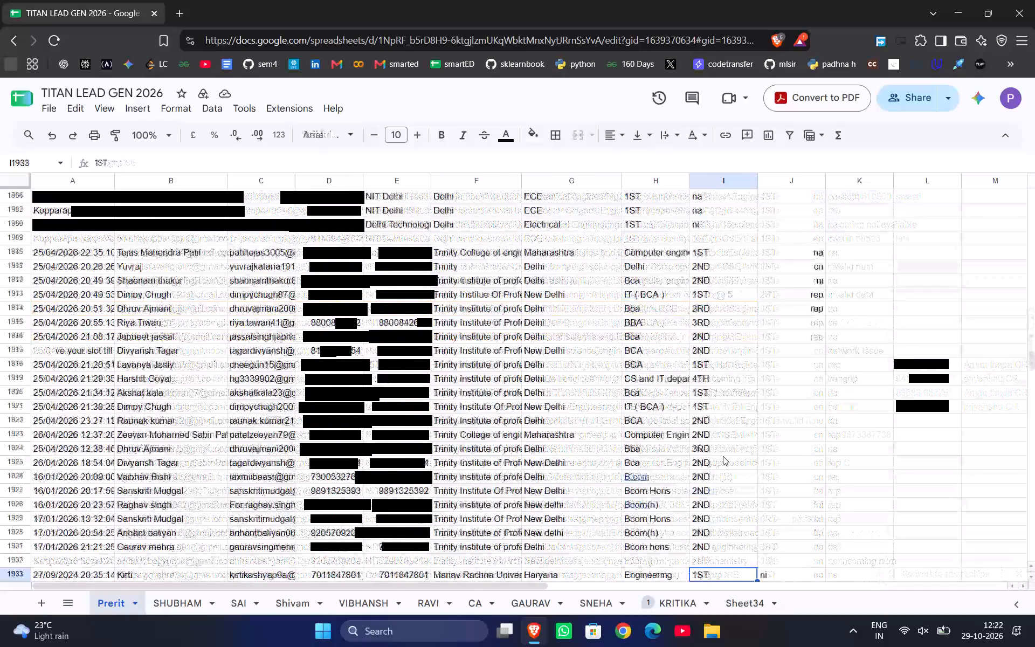
{"action": "key", "text": "ctrl+Down"}
{"action": "key", "text": "ctrl+Down"}
{"action": "key", "text": "ctrl+Down"}
{"action": "key", "text": "ctrl+Down"}
{"action": "key", "text": "ctrl+Down"}
{"action": "key", "text": "ctrl+Down"}
{"action": "key", "text": "ctrl+Down"}
{"action": "key", "text": "ctrl+Down"}
{"action": "key", "text": "ctrl+Down"}
{"action": "key", "text": "ctrl+Down"}
{"action": "key", "text": "ctrl+Down"}
{"action": "key", "text": "ctrl+Down"}
{"action": "key", "text": "ctrl+Down"}
{"action": "key", "text": "ctrl+Down"}
{"action": "key", "text": "ctrl+Down"}
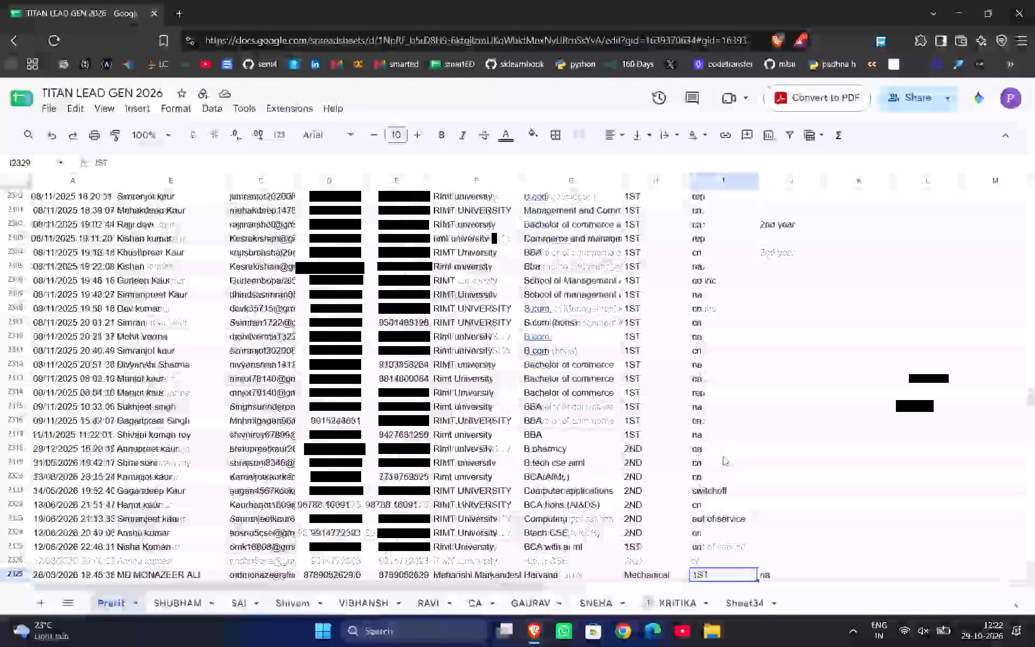
{"action": "key", "text": "ctrl+Down"}
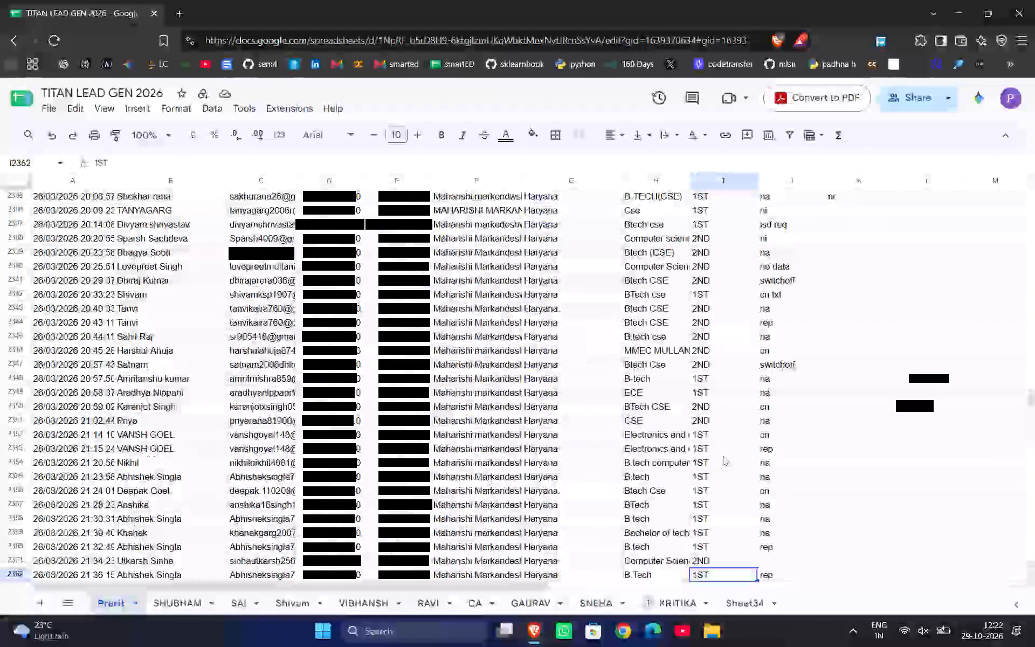
{"action": "key", "text": "ctrl+Down"}
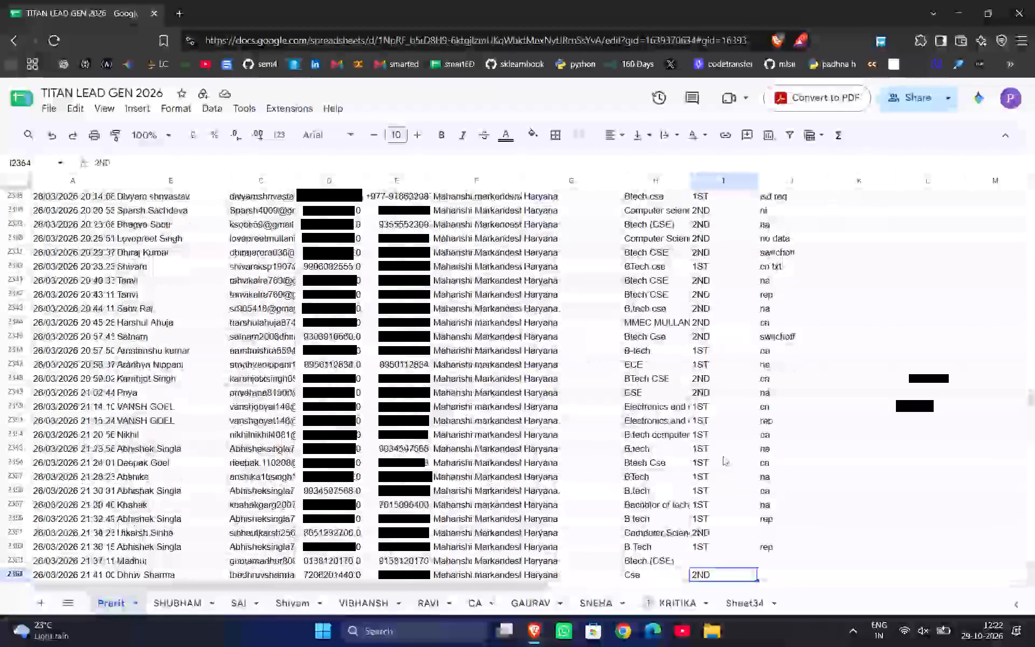
{"action": "key", "text": "ctrl+Down"}
{"action": "key", "text": "Down"}
{"action": "key", "text": "ctrl+Down"}
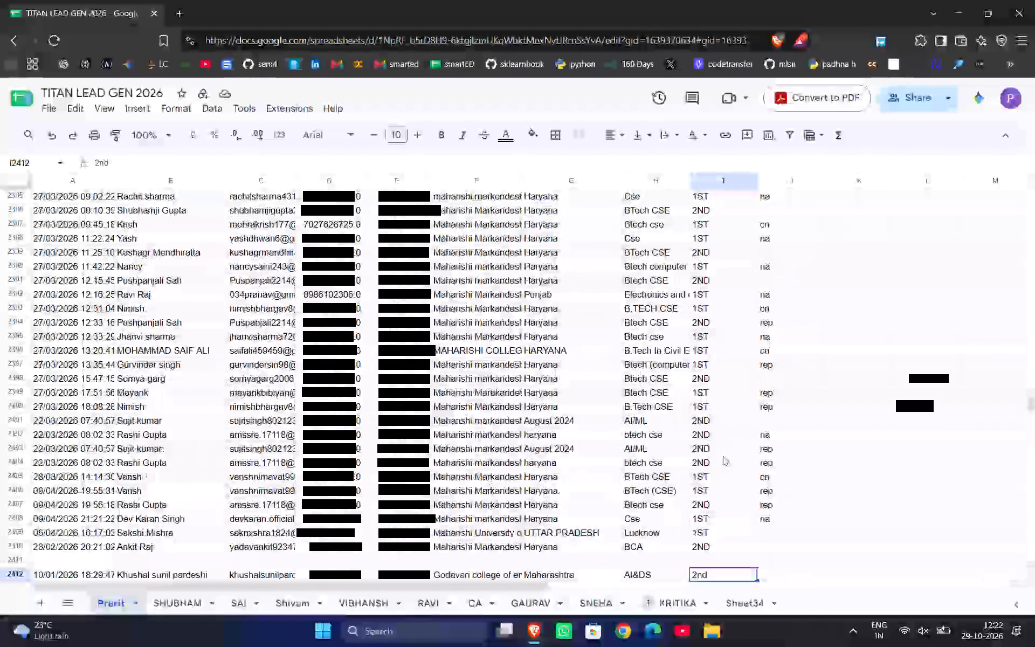
{"action": "key", "text": "ctrl+Down"}
{"action": "key", "text": "Down"}
{"action": "key", "text": "Down"}
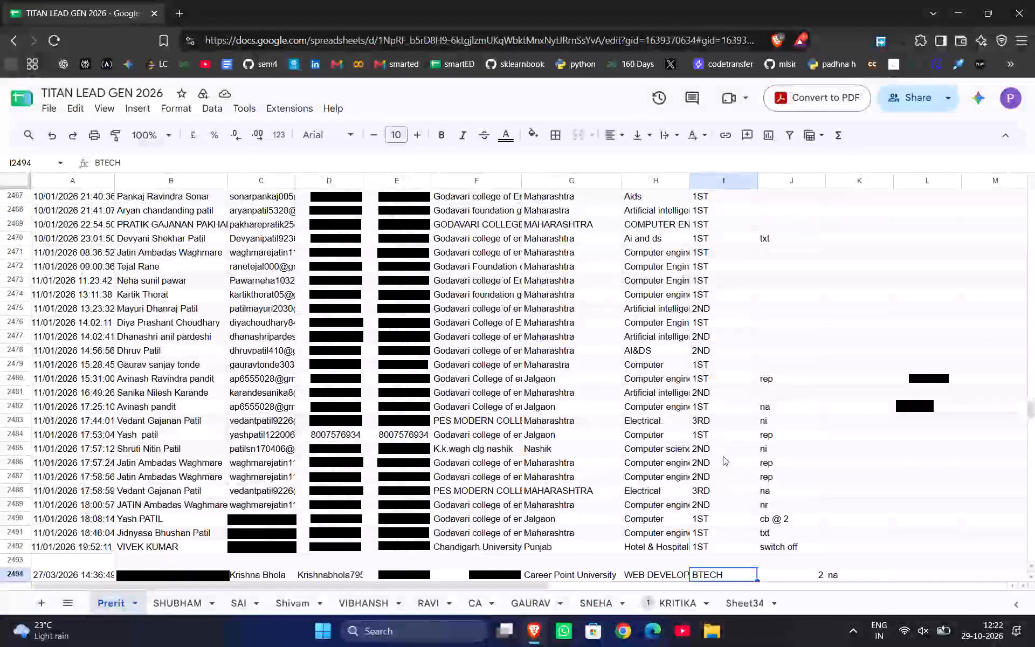
{"action": "key", "text": "Down"}
{"action": "key", "text": "ctrl+Down"}
{"action": "key", "text": "ctrl+Down"}
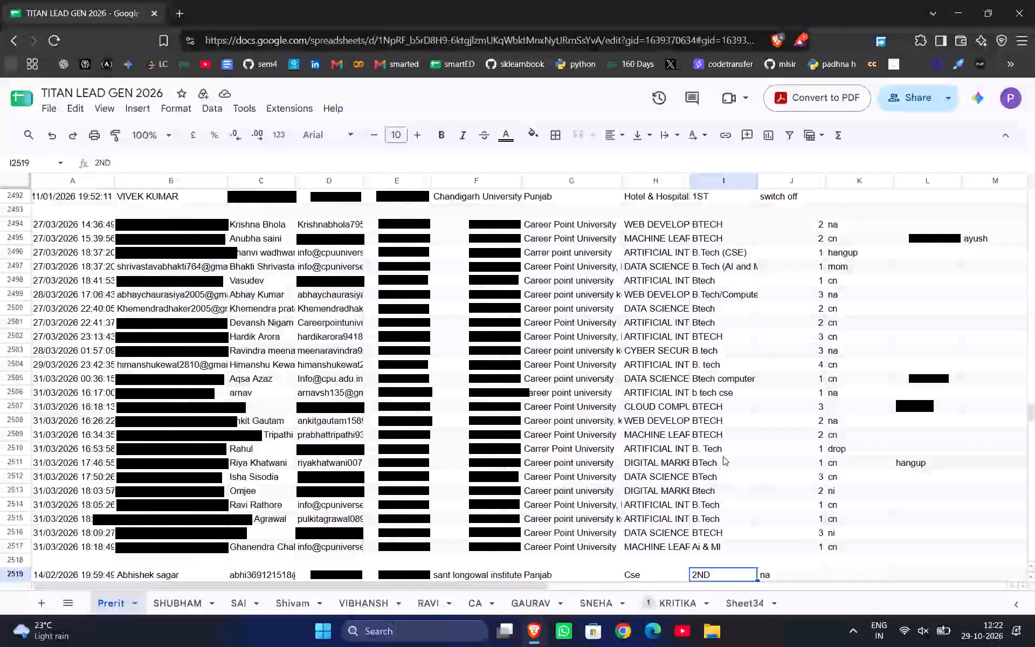
{"action": "key", "text": "ctrl+Down"}
{"action": "key", "text": "ctrl+Down"}
{"action": "key", "text": "ctrl+Down"}
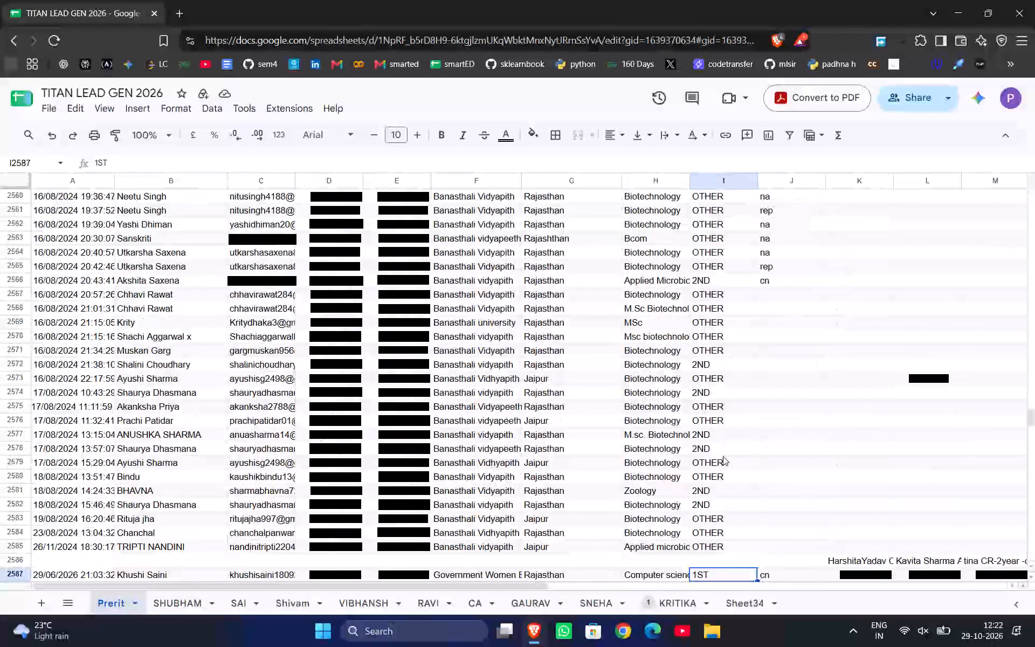
{"action": "key", "text": "ctrl+Down"}
{"action": "key", "text": "ctrl+Down"}
{"action": "key", "text": "ctrl+Down"}
{"action": "key", "text": "ctrl+Down"}
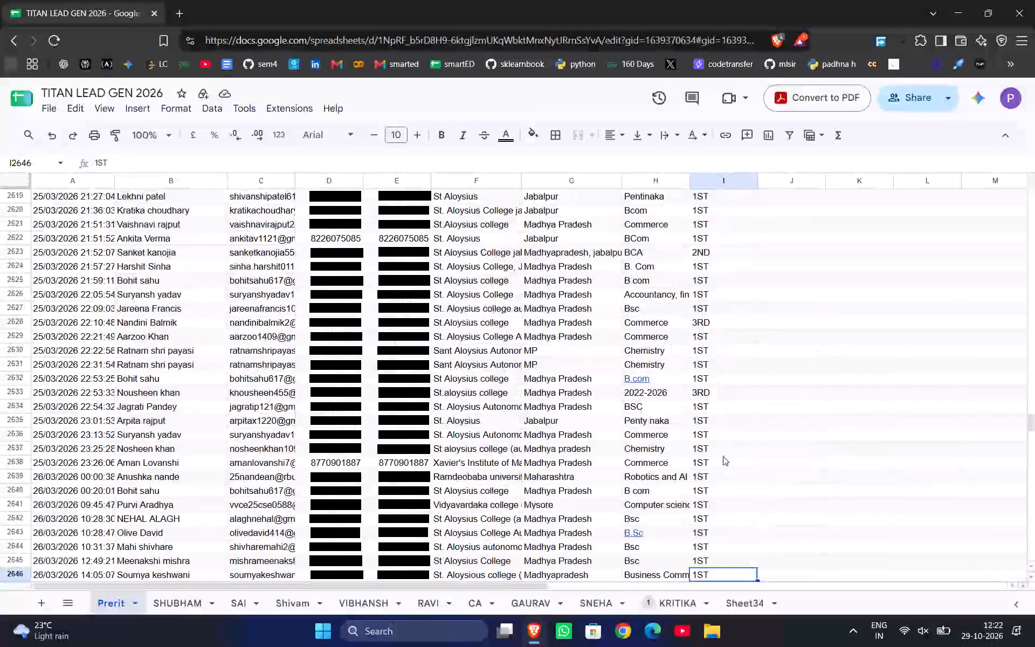
Examine the start of the St. Aloysius College block and the notes beside the Government Women Engineering leads above it.
{"action": "key", "text": "ctrl+Up"}
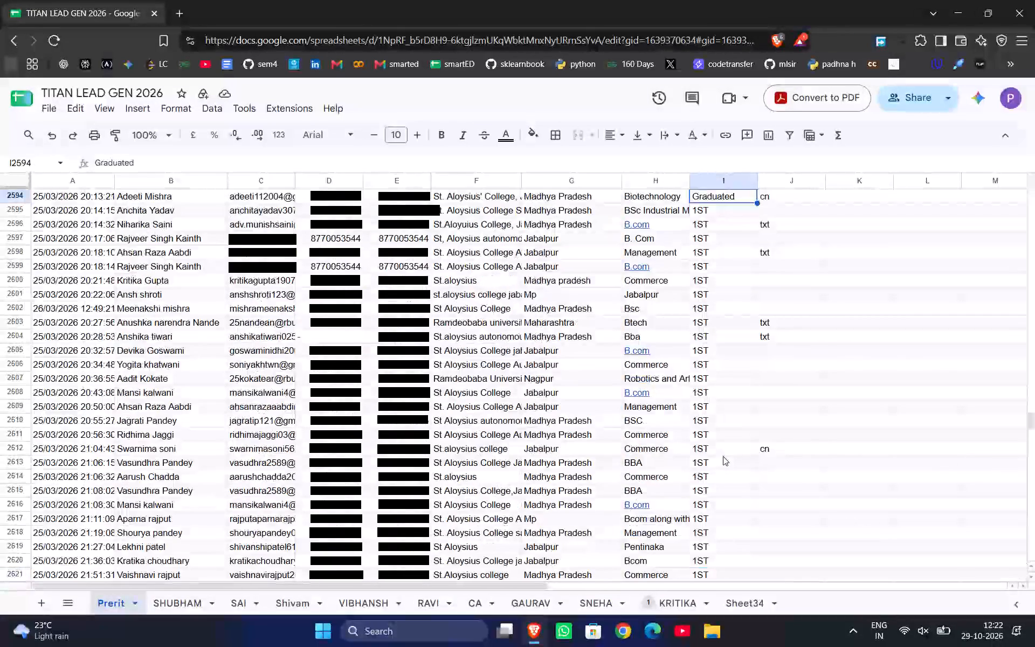
{"action": "scroll", "coordinate": [723, 456], "scroll_direction": "up", "scroll_amount": 4}
{"action": "scroll", "coordinate": [723, 456], "scroll_direction": "left", "scroll_amount": 2}
{"action": "scroll", "coordinate": [723, 456], "scroll_direction": "right", "scroll_amount": 1}
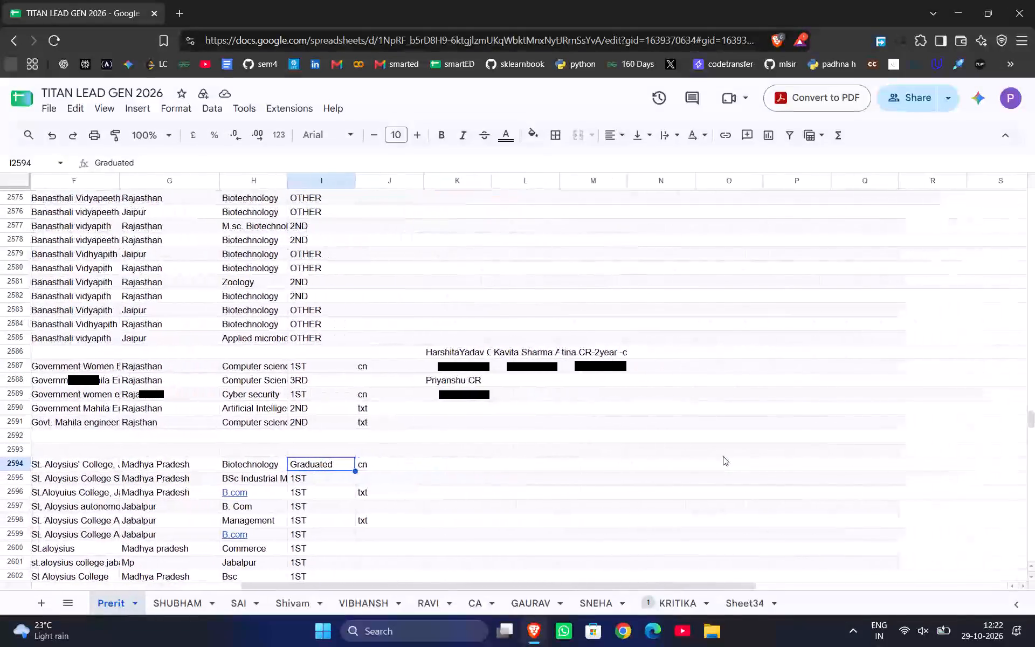
{"action": "scroll", "coordinate": [723, 456], "scroll_direction": "right", "scroll_amount": 4}
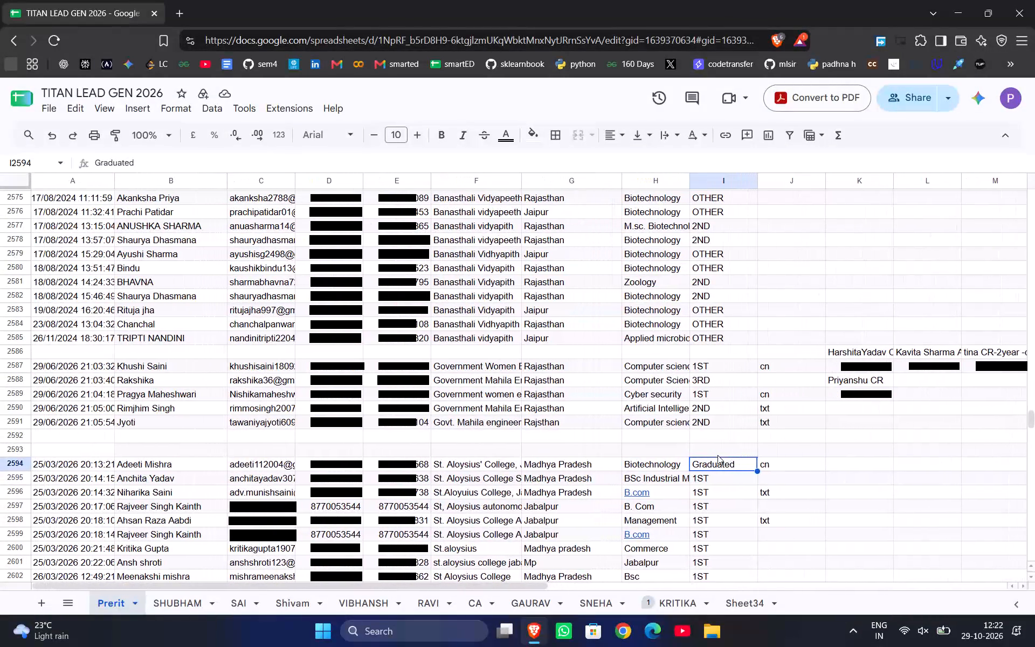
{"action": "scroll", "coordinate": [717, 455], "scroll_direction": "right", "scroll_amount": 1}
Go down to the last filled block, the JECRC University leads, and select cell K3438 beneath the side contact entries.
{"action": "key", "text": "ctrl+Down"}
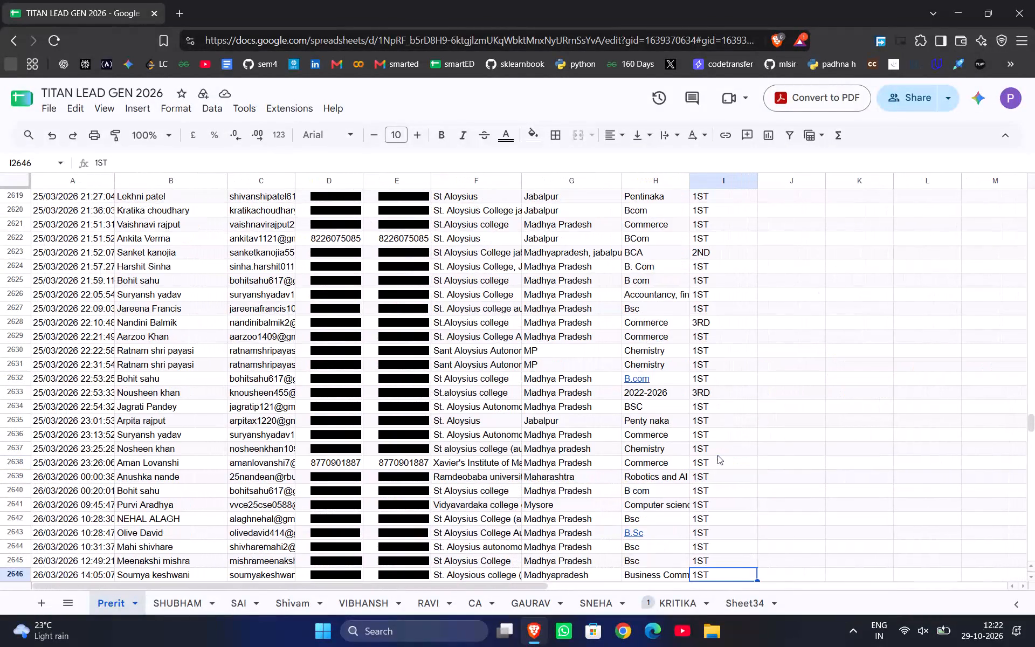
{"action": "key", "text": "ctrl+Down"}
{"action": "key", "text": "ctrl+Down"}
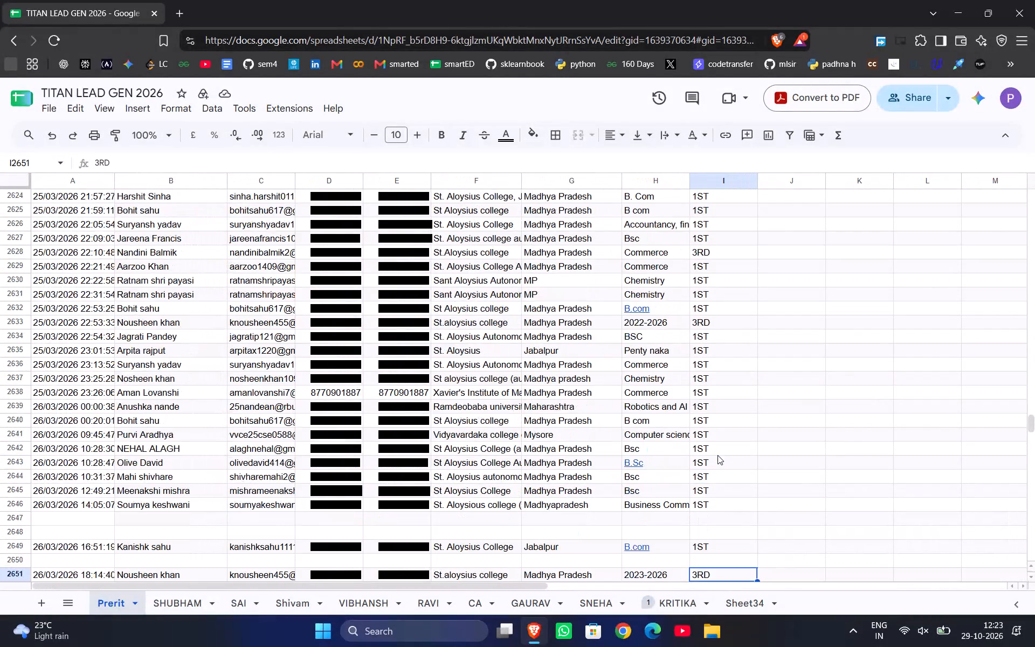
{"action": "key", "text": "ctrl+Down"}
{"action": "key", "text": "ctrl+Down"}
{"action": "key", "text": "ctrl+Down"}
{"action": "key", "text": "ctrl+Down"}
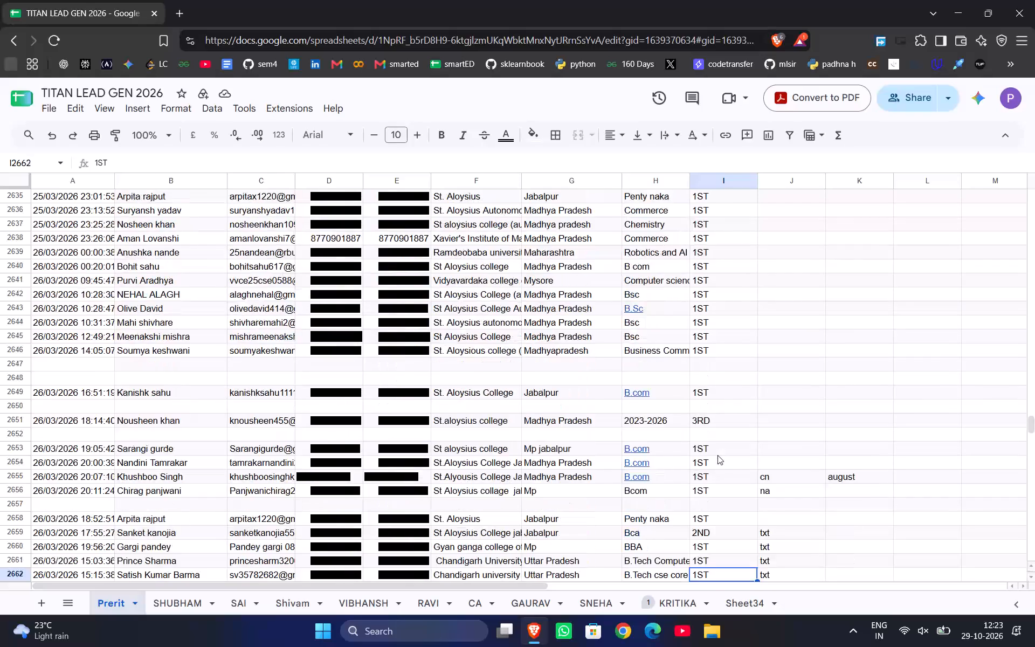
{"action": "key", "text": "ctrl+Down"}
{"action": "key", "text": "ctrl+Down"}
{"action": "key", "text": "ctrl+Down"}
{"action": "key", "text": "ctrl+Down"}
{"action": "key", "text": "ctrl+Down"}
{"action": "key", "text": "ctrl+Down"}
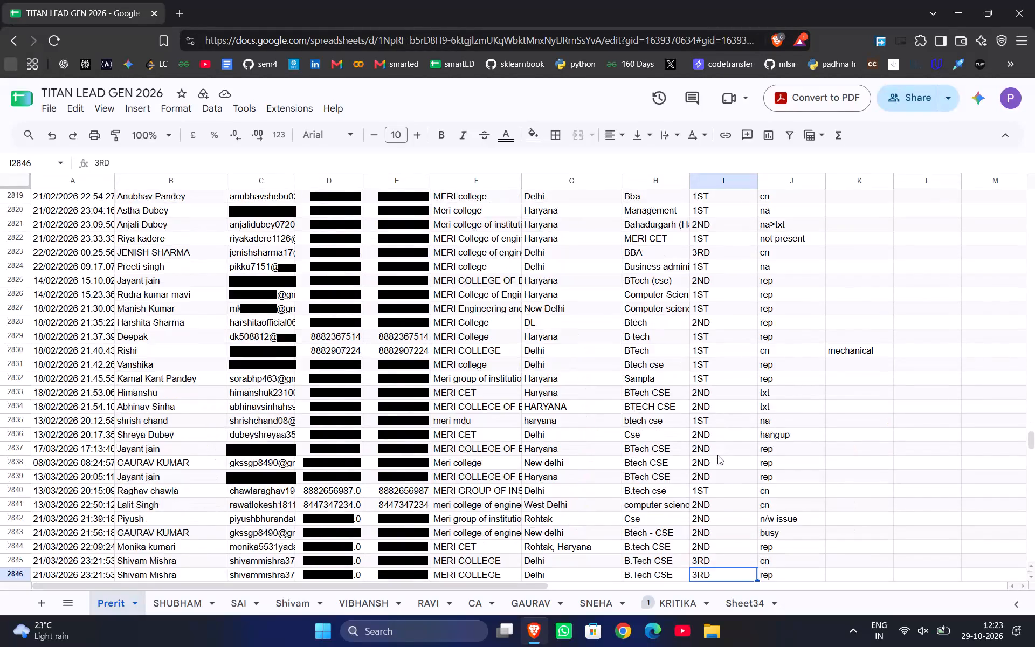
{"action": "key", "text": "ctrl+Down"}
{"action": "key", "text": "ctrl+Down"}
{"action": "key", "text": "ctrl+Down"}
{"action": "key", "text": "ctrl+Down"}
{"action": "key", "text": "ctrl+Down"}
{"action": "key", "text": "ctrl+Down"}
{"action": "key", "text": "ctrl+Down"}
{"action": "key", "text": "ctrl+Down"}
{"action": "key", "text": "ctrl+Down"}
{"action": "key", "text": "ctrl+Down"}
{"action": "key", "text": "ctrl+Down"}
{"action": "key", "text": "ctrl+Down"}
{"action": "key", "text": "ctrl+Down"}
{"action": "key", "text": "ctrl+Down"}
{"action": "key", "text": "ctrl+Down"}
{"action": "key", "text": "ctrl+Down"}
{"action": "key", "text": "ctrl+Down"}
{"action": "key", "text": "ctrl+Down"}
{"action": "key", "text": "ctrl+Down"}
{"action": "key", "text": "ctrl+Down"}
{"action": "key", "text": "ctrl+Down"}
{"action": "key", "text": "ctrl+Down"}
{"action": "key", "text": "ctrl+Down"}
{"action": "key", "text": "ctrl+Down"}
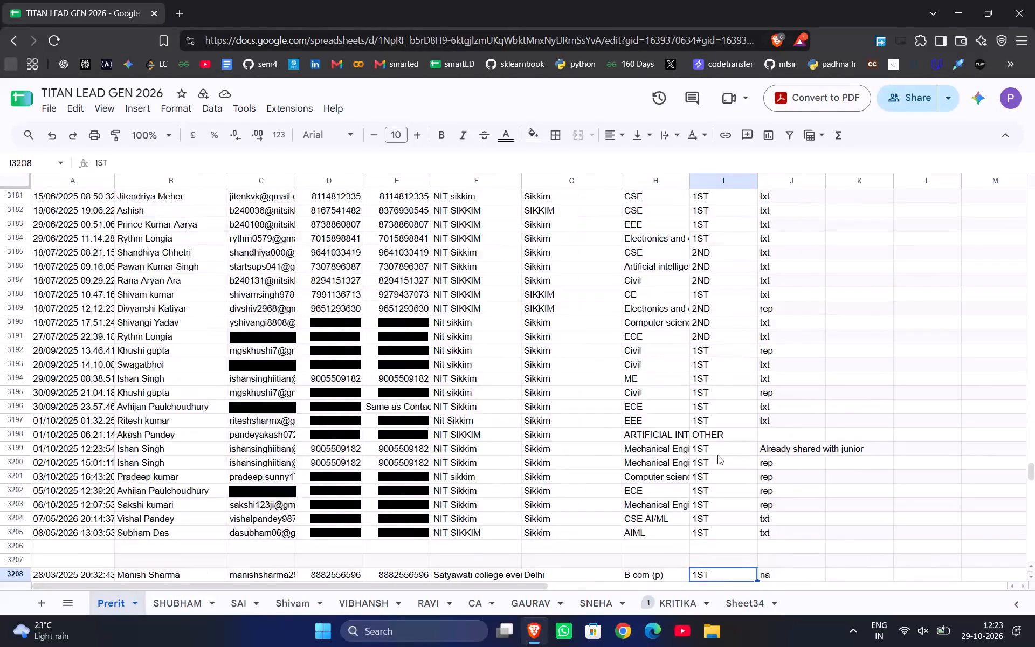
{"action": "key", "text": "ctrl+Up"}
{"action": "scroll", "coordinate": [717, 455], "scroll_direction": "up", "scroll_amount": 2}
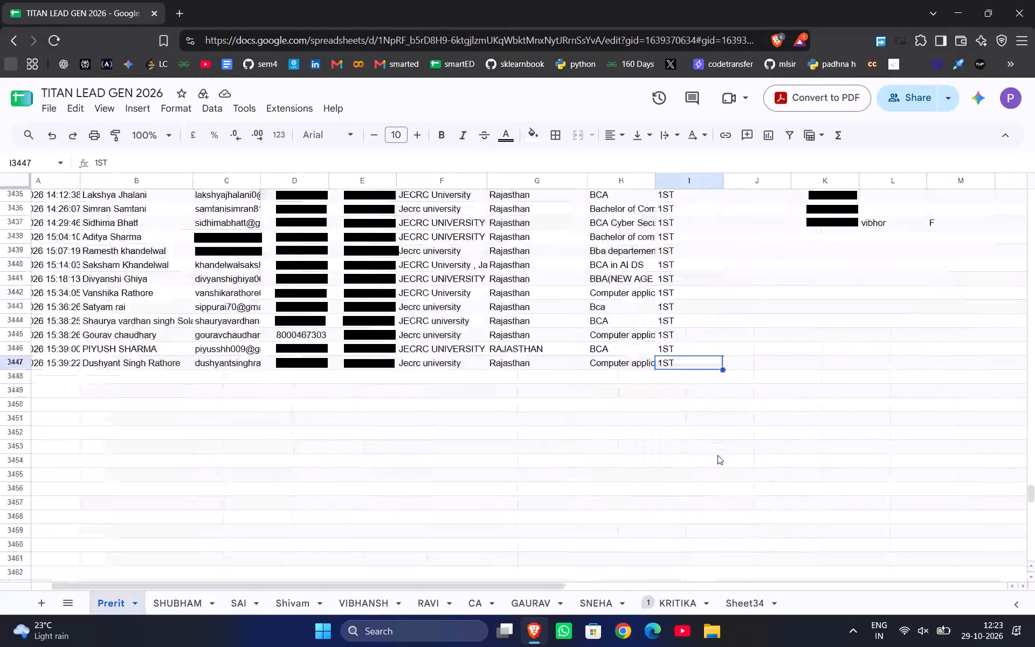
{"action": "scroll", "coordinate": [717, 455], "scroll_direction": "up", "scroll_amount": 3}
{"action": "left_click", "coordinate": [717, 455]}
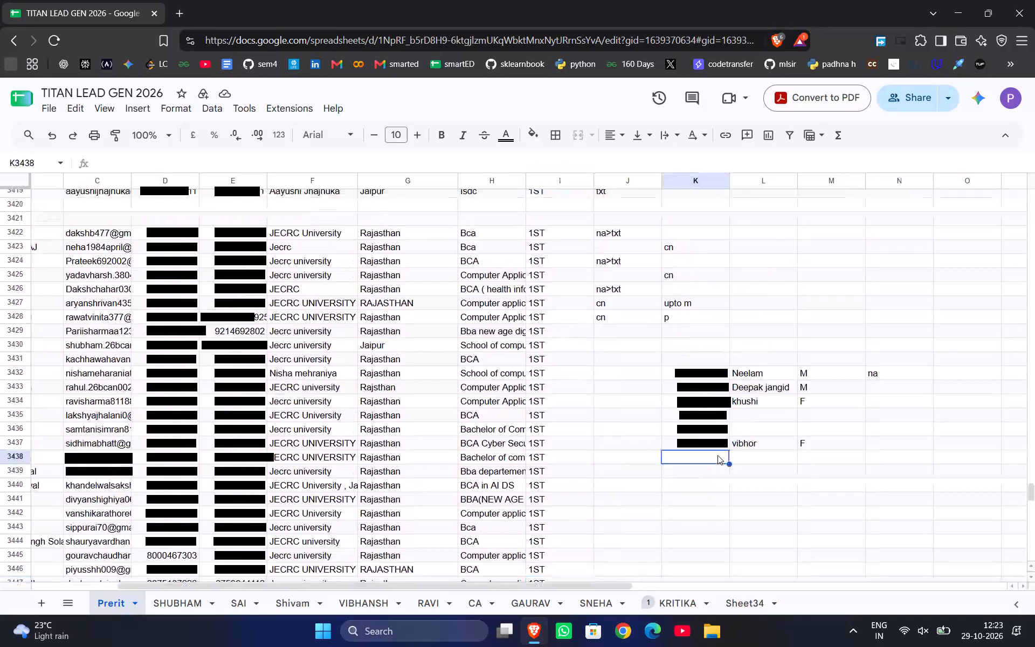
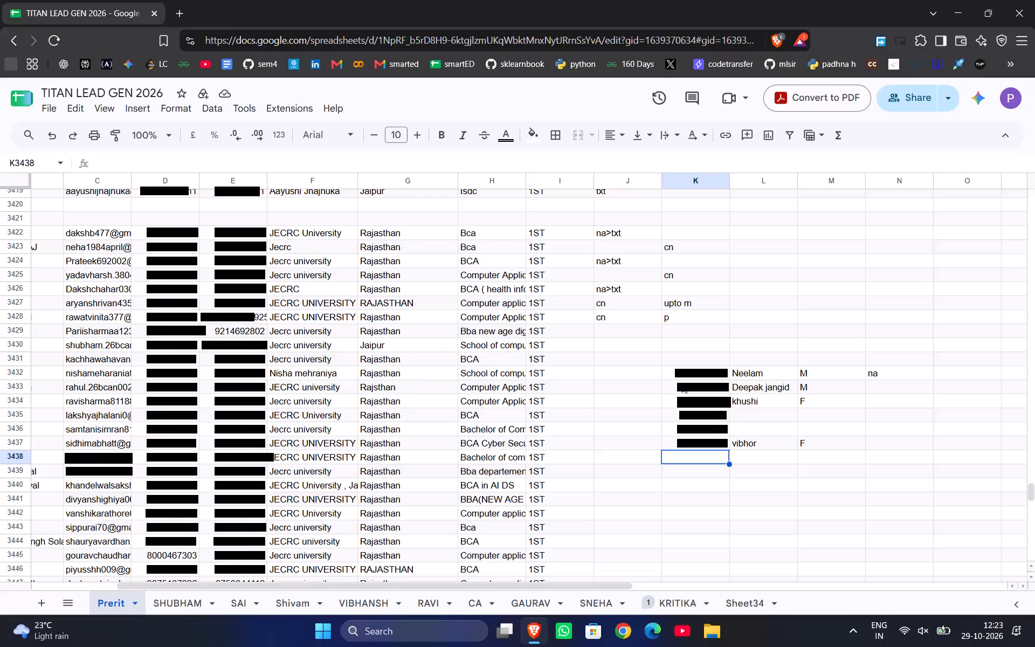
Switch from the lead spreadsheet to Google Chrome.
{"action": "left_click", "coordinate": [630, 645]}
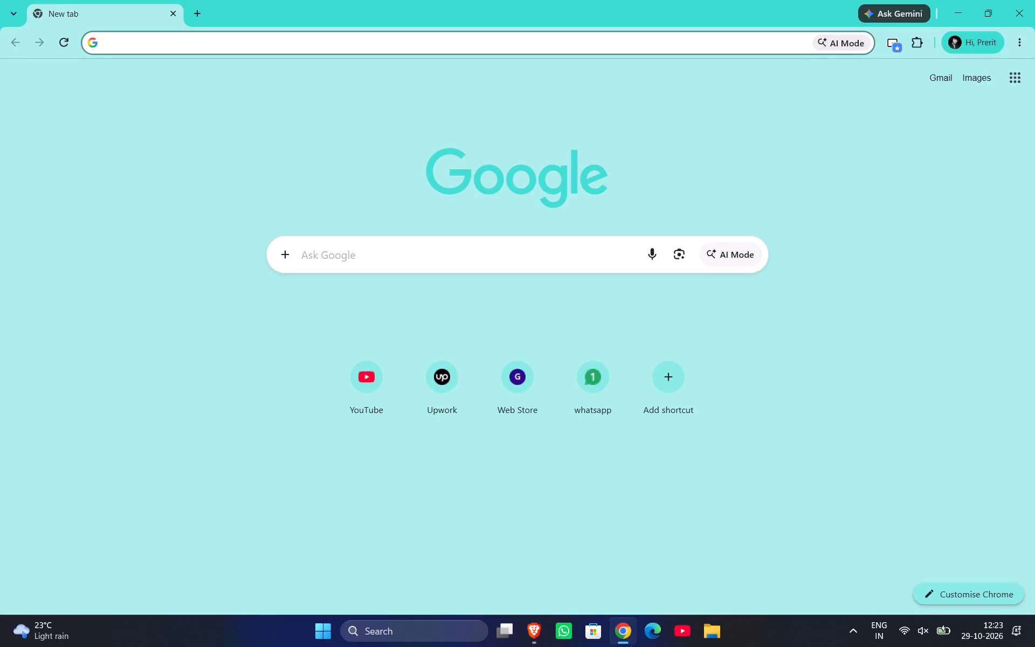
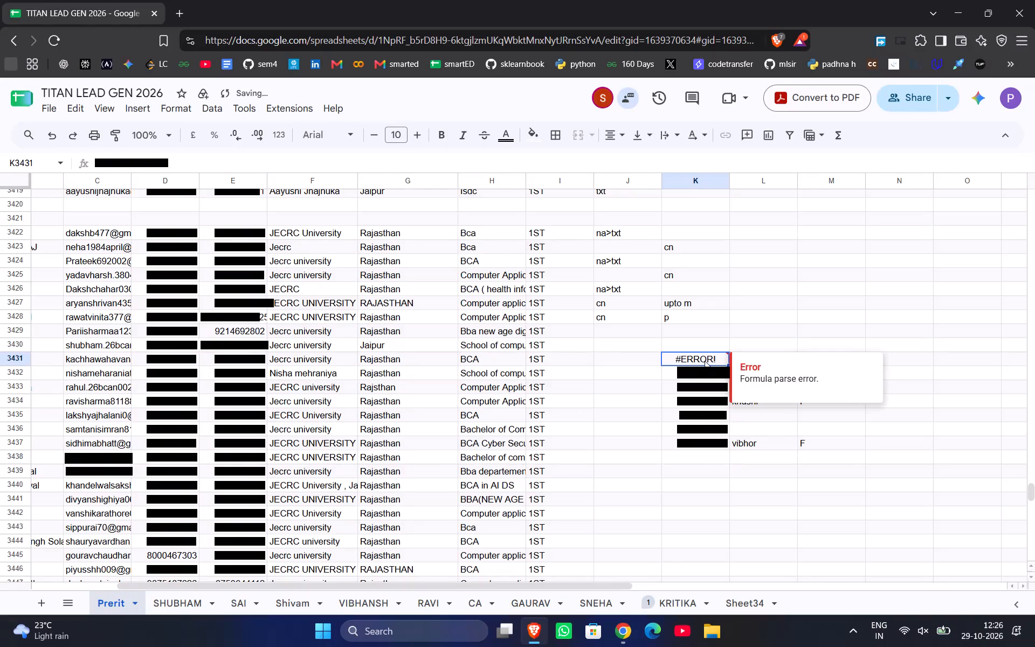
Clean up the contact number in K3431 by removing the leading equals sign and extra characters, leaving only the plain number.
{"action": "key", "text": "Return"}
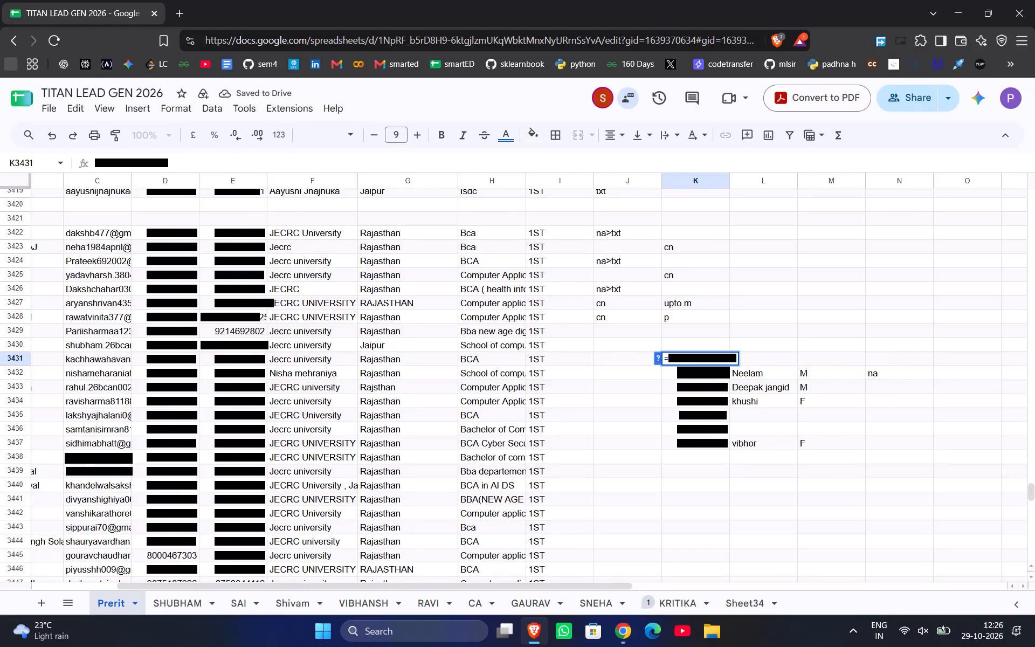
{"action": "key", "text": "ctrl+Left"}
{"action": "key", "text": "BackSpace"}
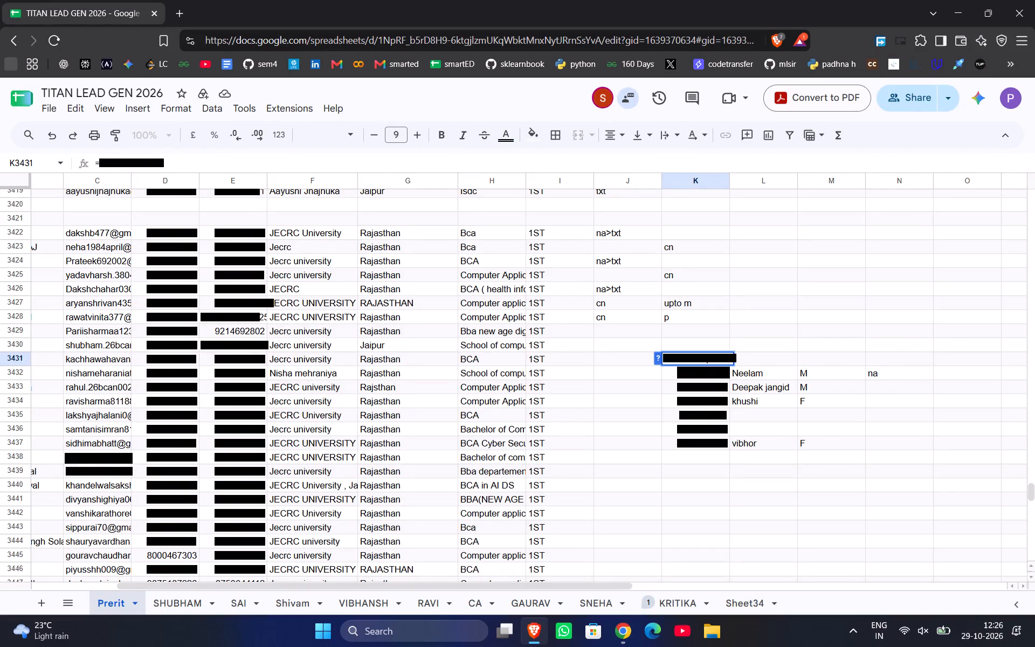
{"action": "key", "text": "ctrl+Left"}
{"action": "key", "text": "ctrl+shift+Left"}
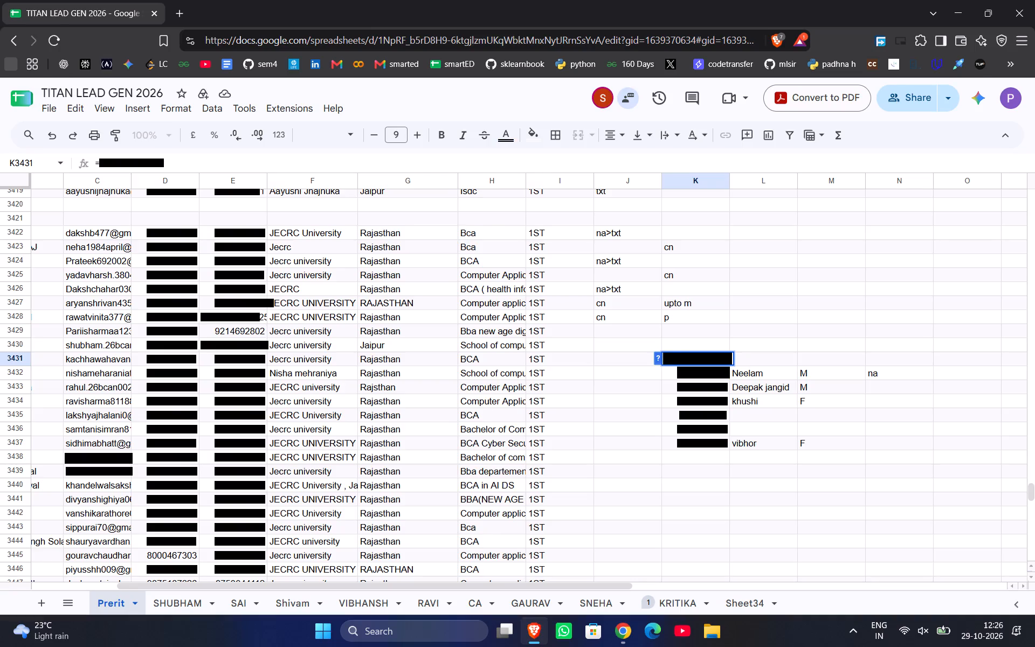
{"action": "key", "text": "BackSpace"}
{"action": "key", "text": "BackSpace"}
{"action": "key", "text": "Return"}
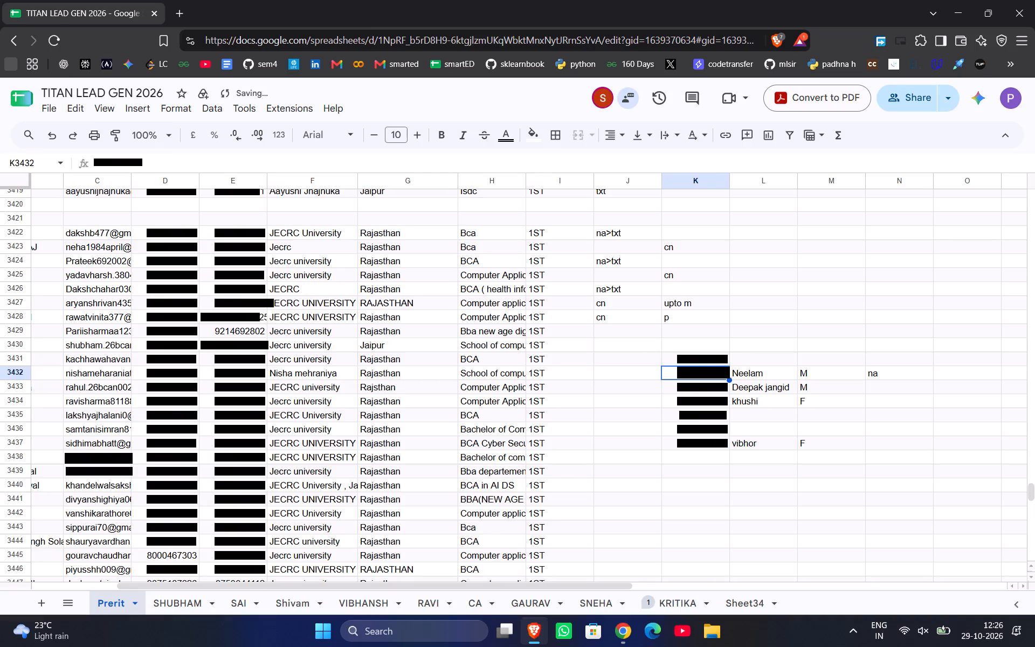
Search the Prerit sheet for the contact number in K3431 to check for another occurrence.
{"action": "key", "text": "Up"}
{"action": "key", "text": "ctrl+c"}
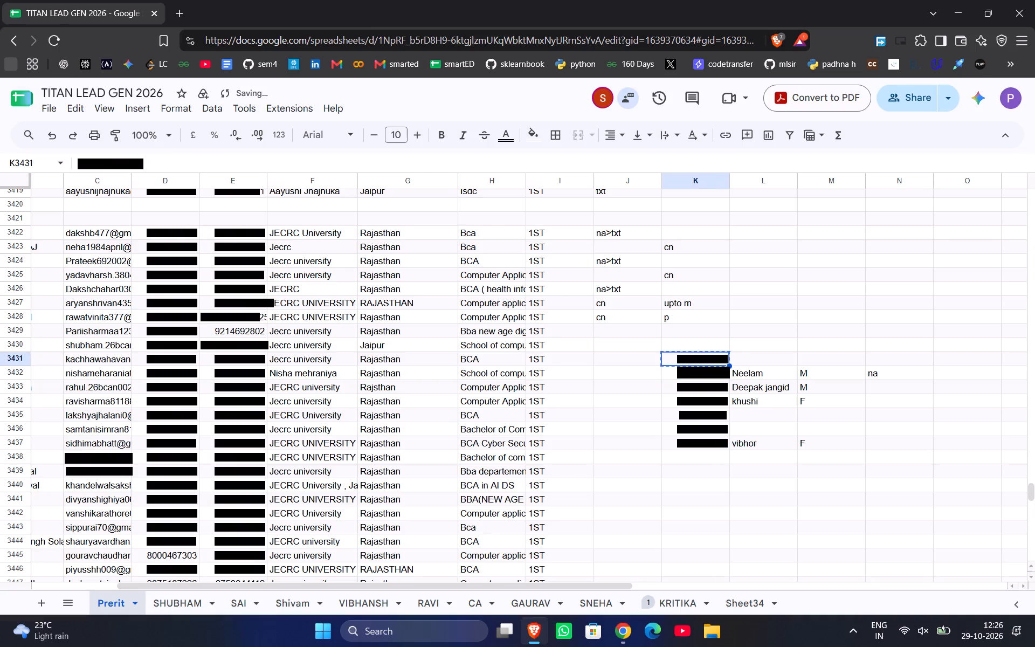
{"action": "key", "text": "ctrl+f"}
{"action": "key", "text": "ctrl+v"}
{"action": "key", "text": "Right"}
{"action": "key", "text": "Left"}
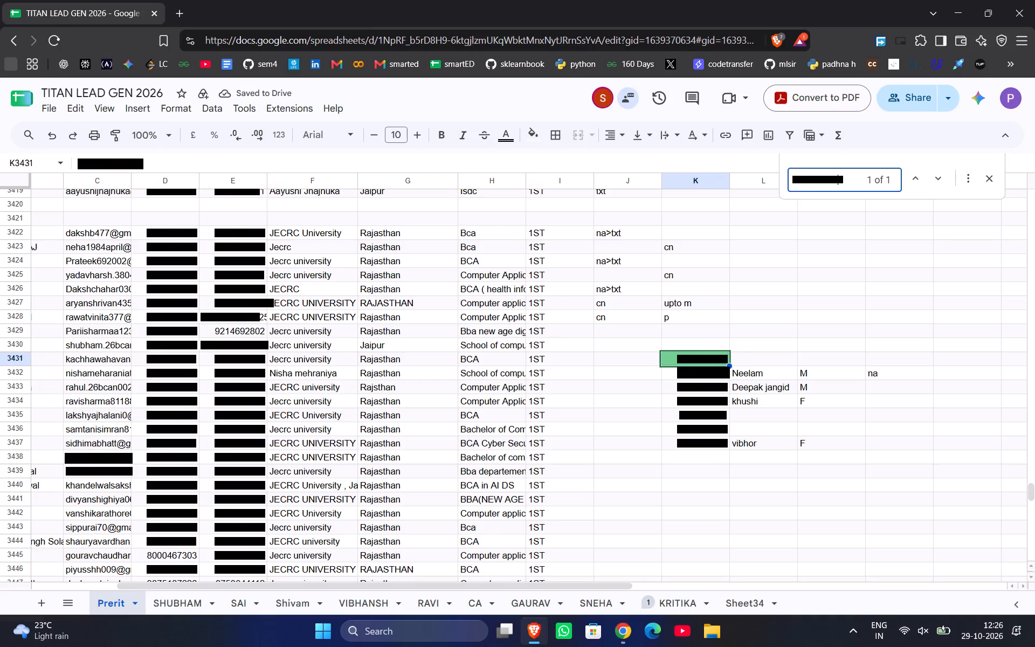
{"action": "key", "text": "Escape"}
Enter the name Avika in L3431, beside the cleaned-up contact number.
{"action": "key", "text": "Right"}
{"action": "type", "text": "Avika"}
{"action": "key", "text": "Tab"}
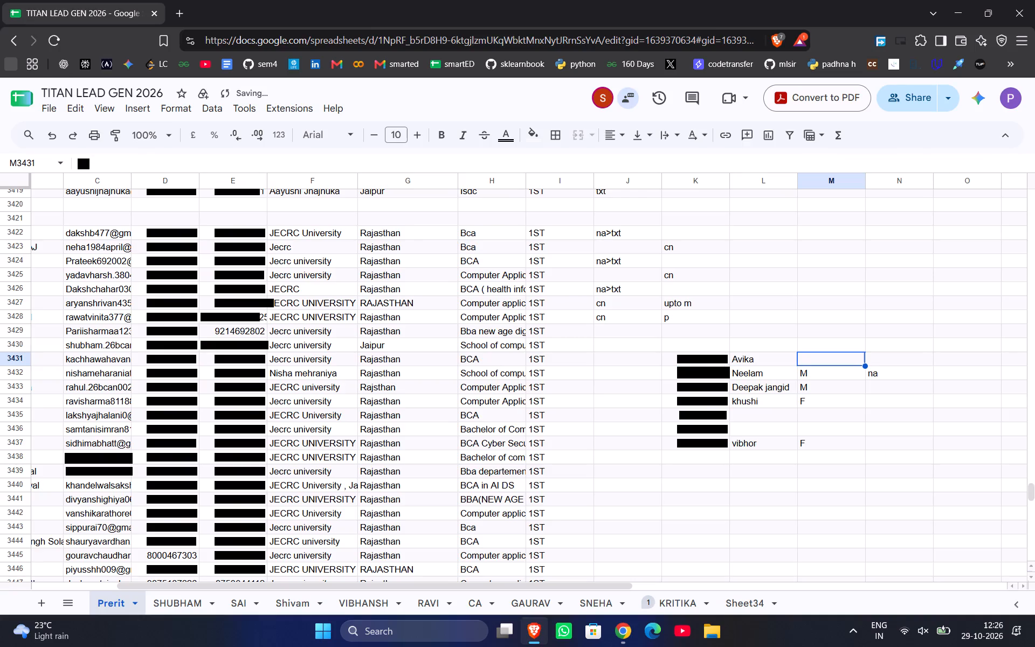
Enter A in cell M3431 beside the Avika contact entry.
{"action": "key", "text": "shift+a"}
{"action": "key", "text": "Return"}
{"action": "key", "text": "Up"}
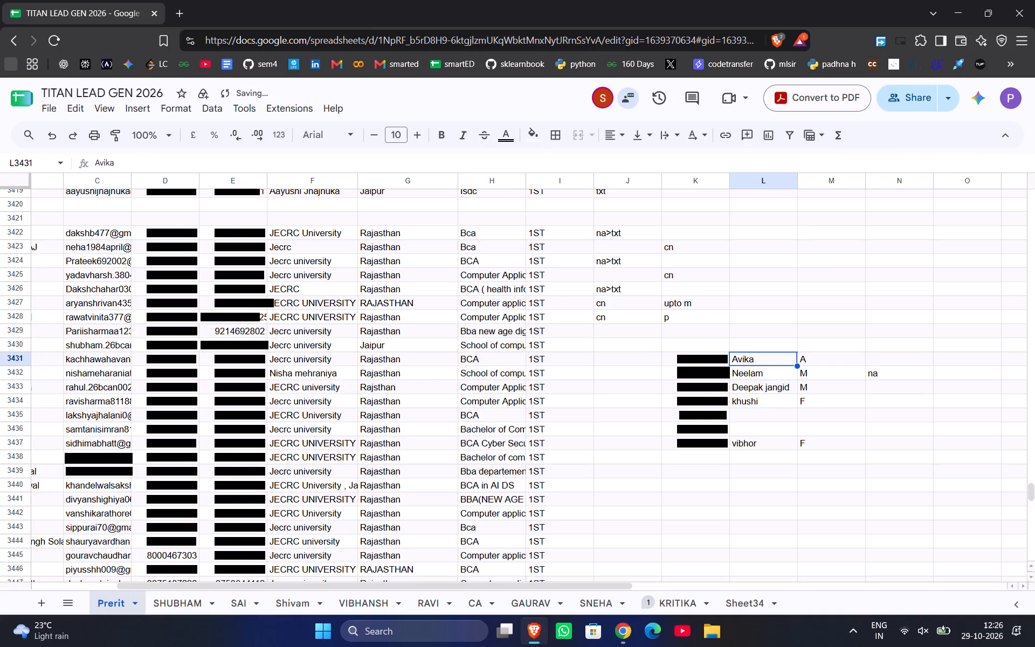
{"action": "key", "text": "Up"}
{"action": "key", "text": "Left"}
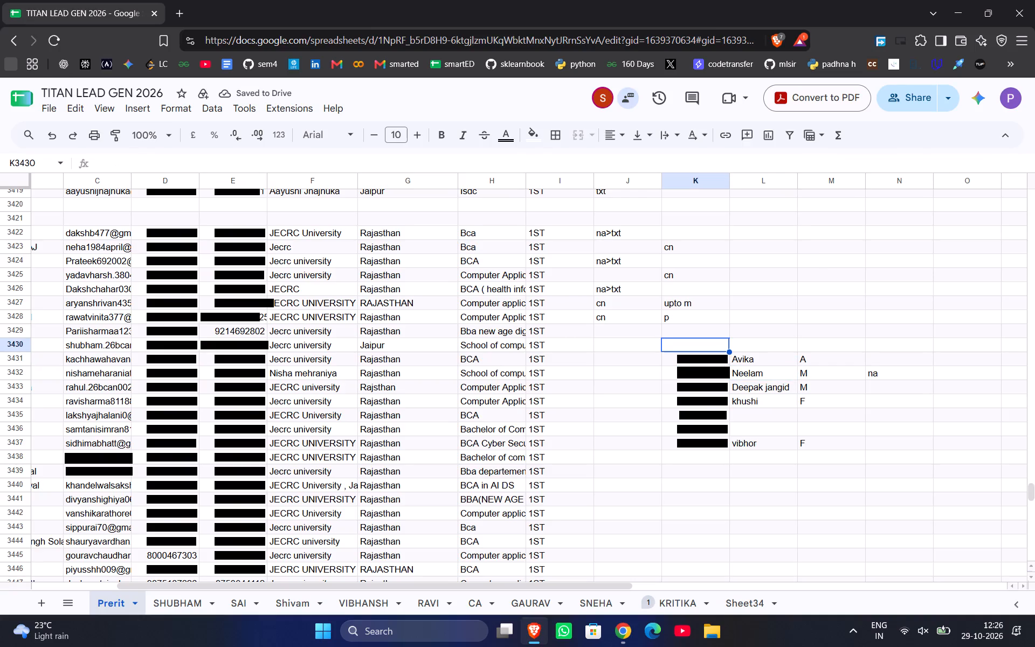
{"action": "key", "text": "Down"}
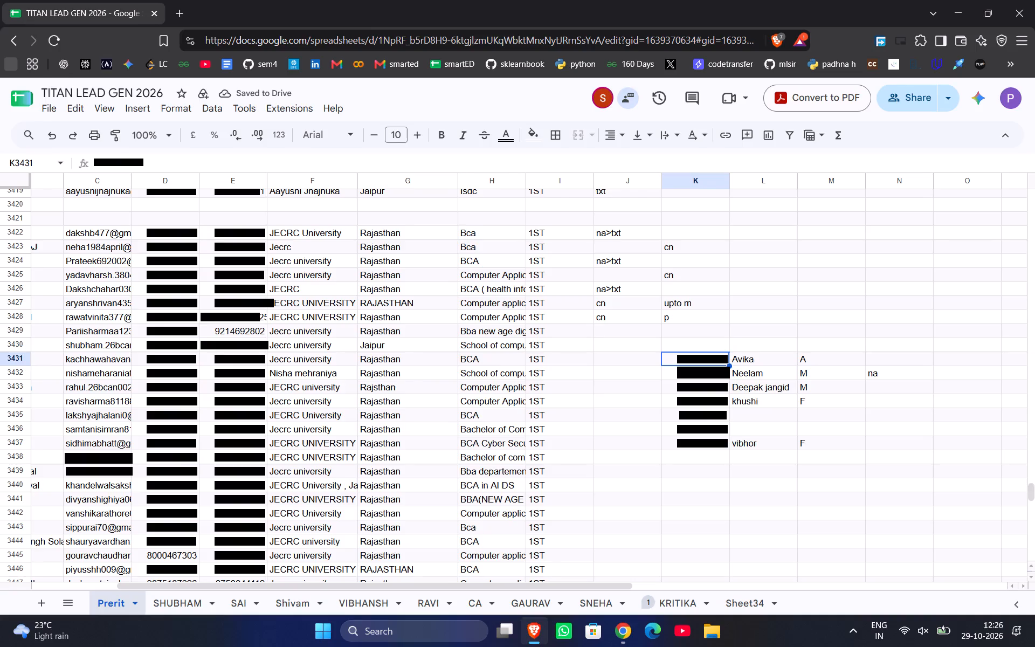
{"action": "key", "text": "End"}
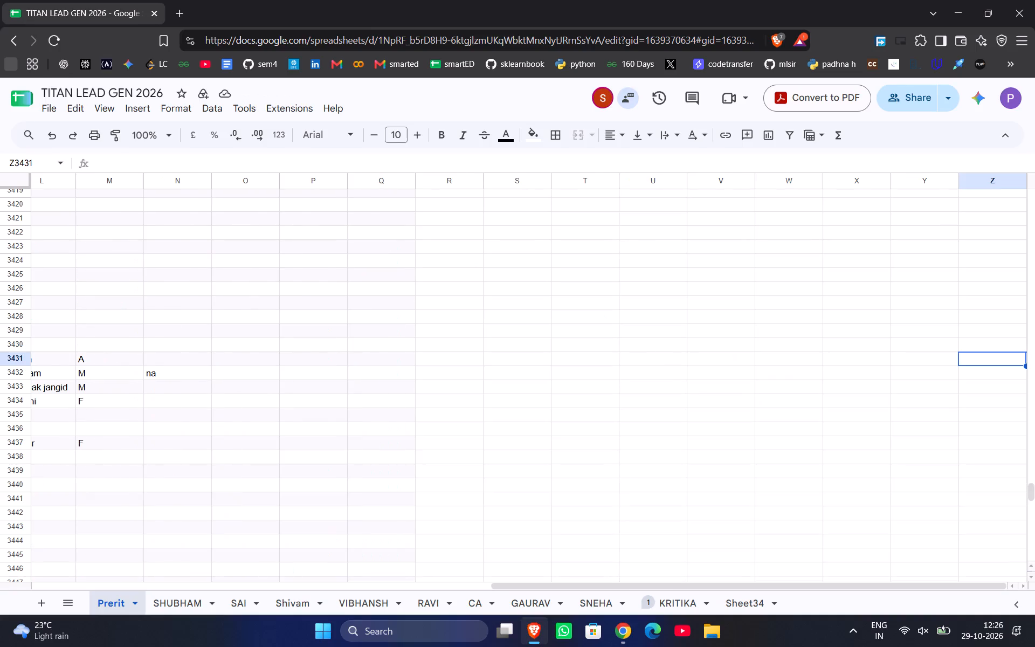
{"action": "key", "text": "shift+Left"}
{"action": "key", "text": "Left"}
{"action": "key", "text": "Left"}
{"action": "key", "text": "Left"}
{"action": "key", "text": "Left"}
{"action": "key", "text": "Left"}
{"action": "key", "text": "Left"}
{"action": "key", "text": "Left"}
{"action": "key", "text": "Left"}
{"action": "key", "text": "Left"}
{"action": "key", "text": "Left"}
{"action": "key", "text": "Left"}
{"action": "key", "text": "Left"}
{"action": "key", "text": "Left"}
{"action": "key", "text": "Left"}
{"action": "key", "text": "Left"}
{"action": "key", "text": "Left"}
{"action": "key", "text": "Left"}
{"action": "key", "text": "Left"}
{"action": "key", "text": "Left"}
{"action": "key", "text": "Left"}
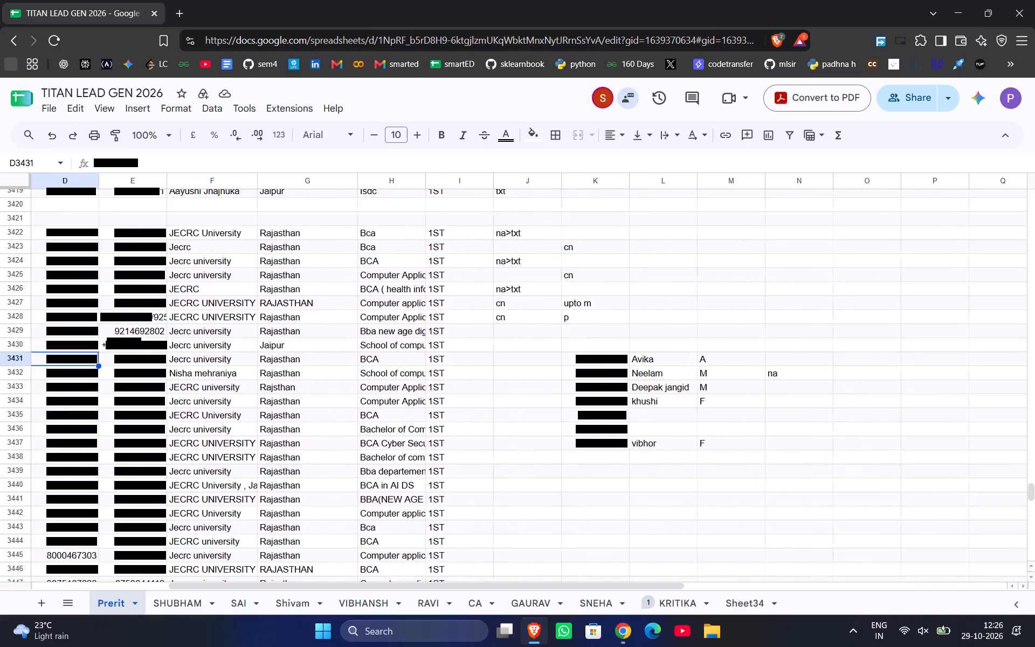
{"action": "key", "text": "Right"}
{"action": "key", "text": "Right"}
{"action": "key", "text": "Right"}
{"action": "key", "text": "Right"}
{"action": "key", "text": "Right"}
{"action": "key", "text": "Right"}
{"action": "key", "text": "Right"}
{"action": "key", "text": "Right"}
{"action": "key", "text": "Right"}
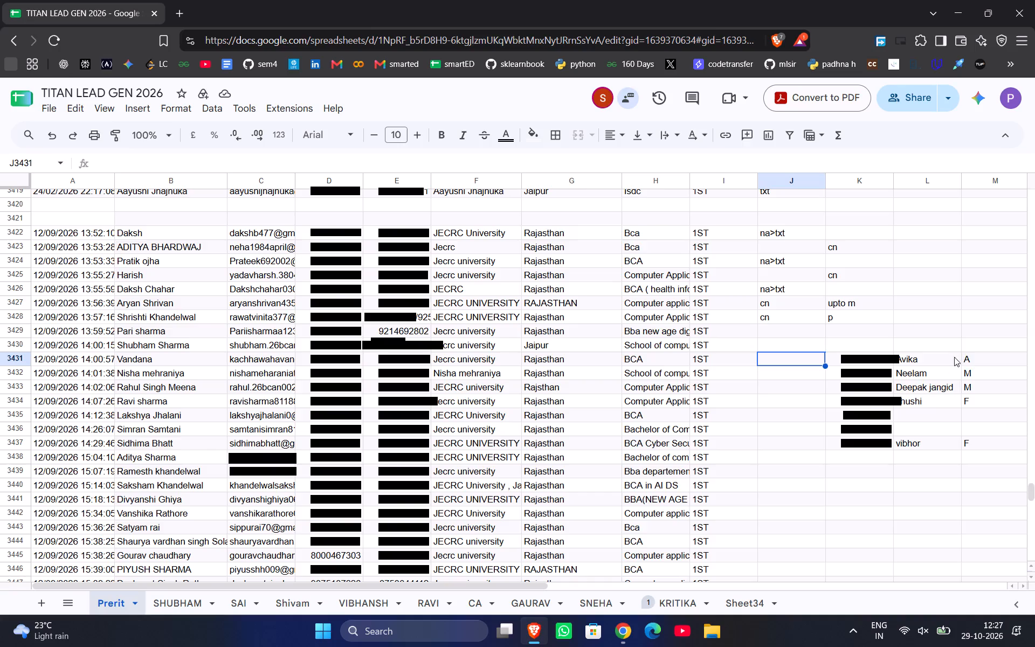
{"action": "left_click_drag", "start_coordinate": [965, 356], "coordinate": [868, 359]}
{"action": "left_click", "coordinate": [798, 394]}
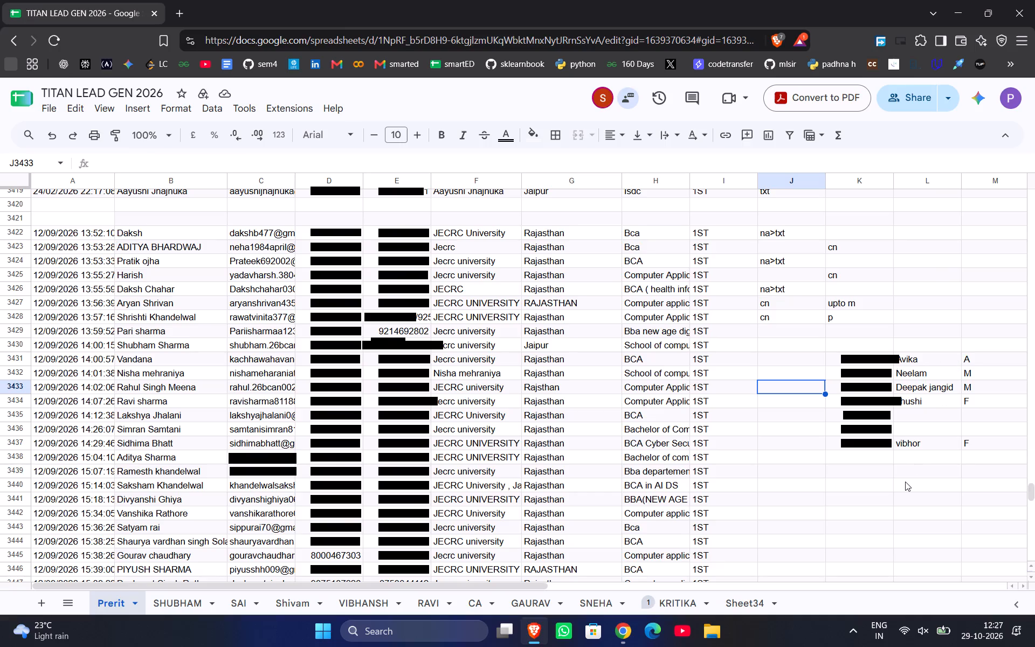
Move the Avika contact entry from K3431:M3431 to row 3439, starting at K3439, below the other side contact entries.
{"action": "left_click", "coordinate": [853, 355]}
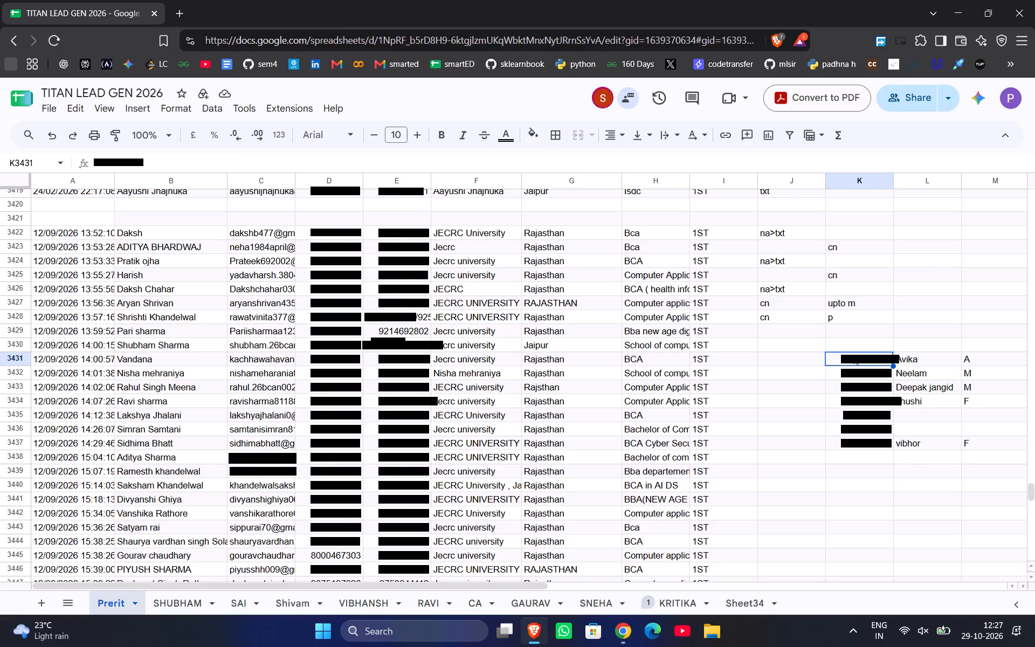
{"action": "key", "text": "shift+Right"}
{"action": "key", "text": "shift+Right"}
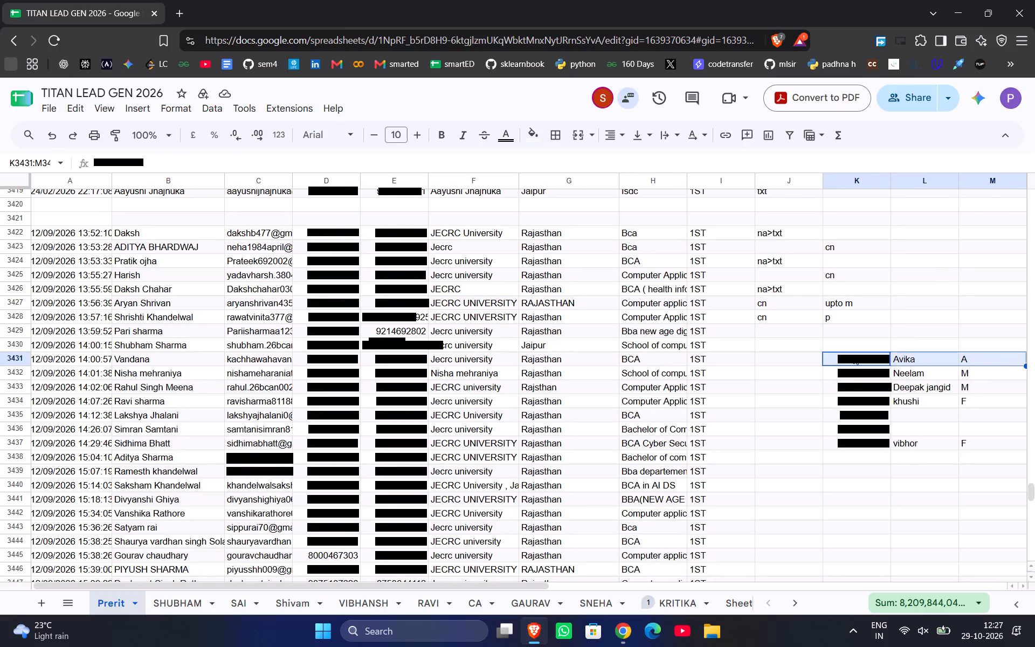
{"action": "key", "text": "ctrl+x"}
{"action": "key", "text": "Down"}
{"action": "key", "text": "Down"}
{"action": "key", "text": "Down"}
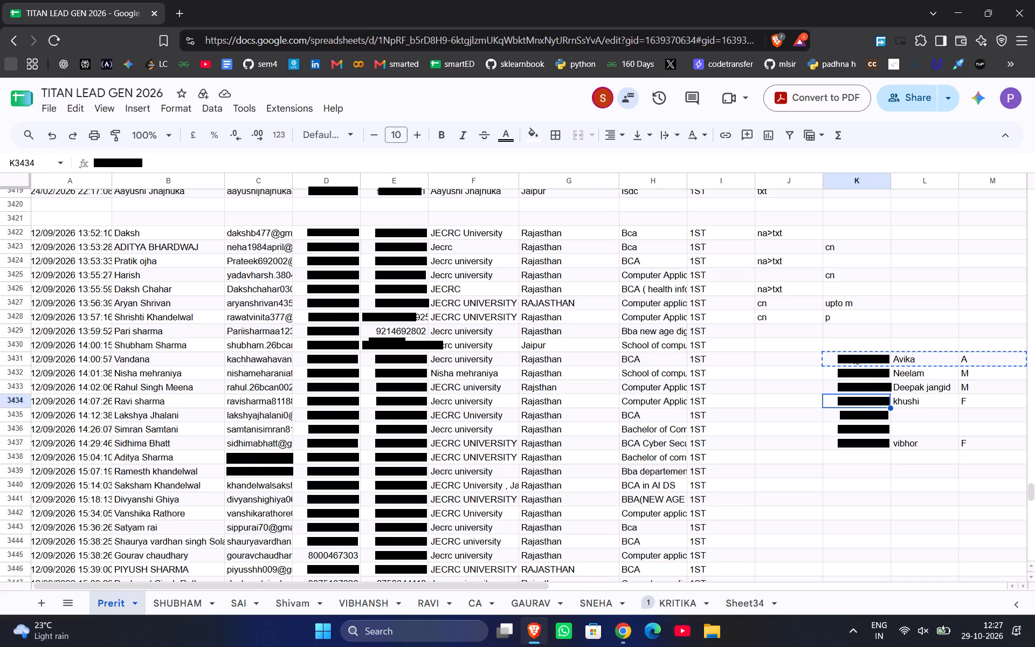
{"action": "key", "text": "Down"}
{"action": "key", "text": "Down"}
{"action": "key", "text": "Down"}
{"action": "key", "text": "Down"}
{"action": "key", "text": "Down"}
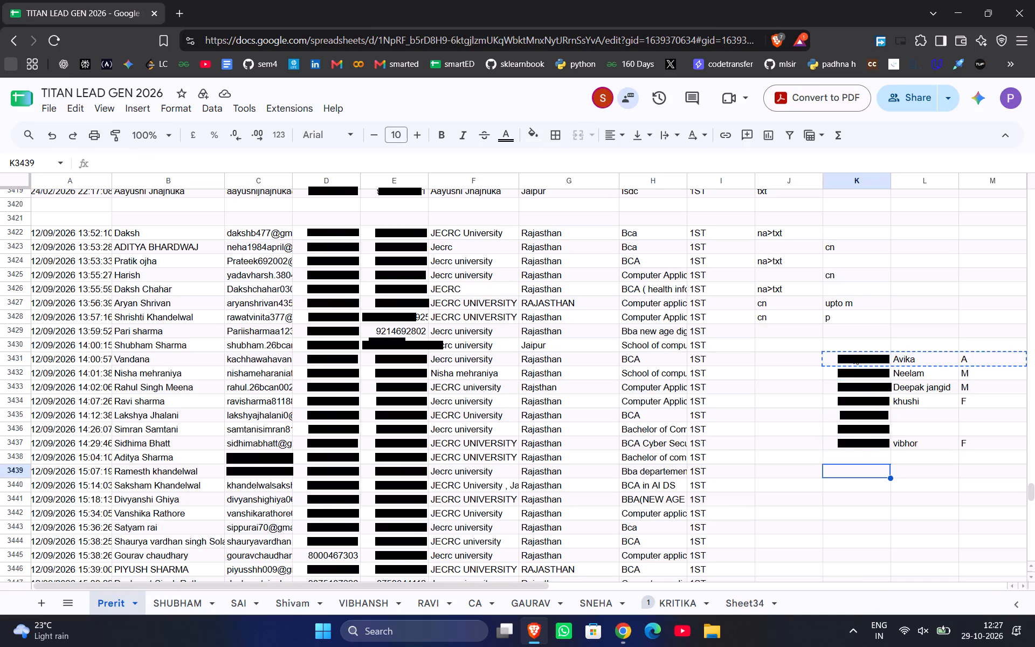
{"action": "key", "text": "ctrl+v"}
{"action": "key", "text": "Down"}
{"action": "key", "text": "Up"}
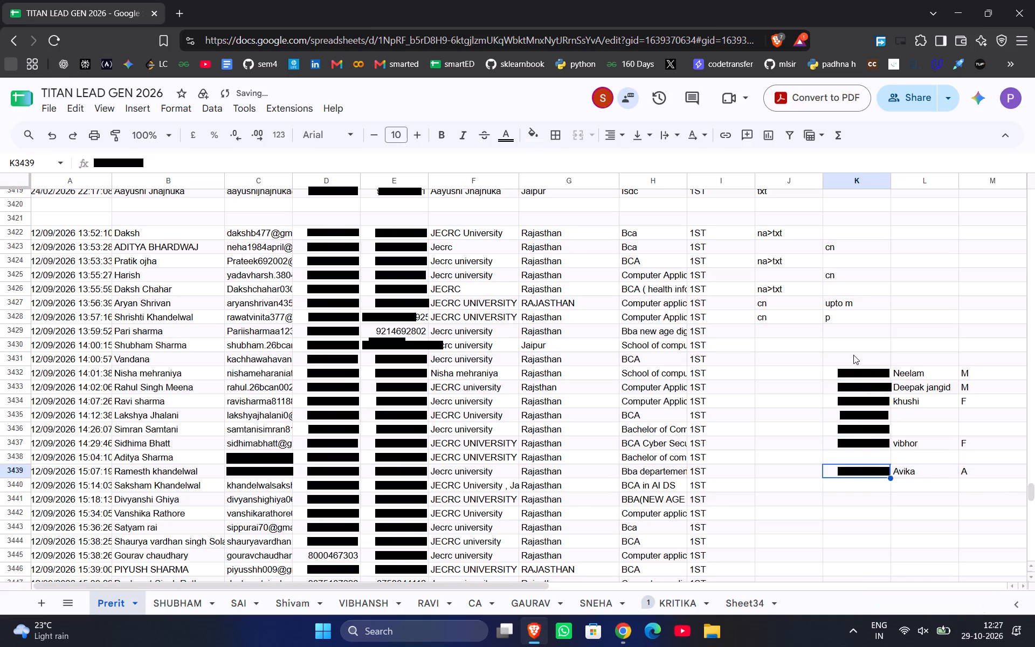
{"action": "key", "text": "Up"}
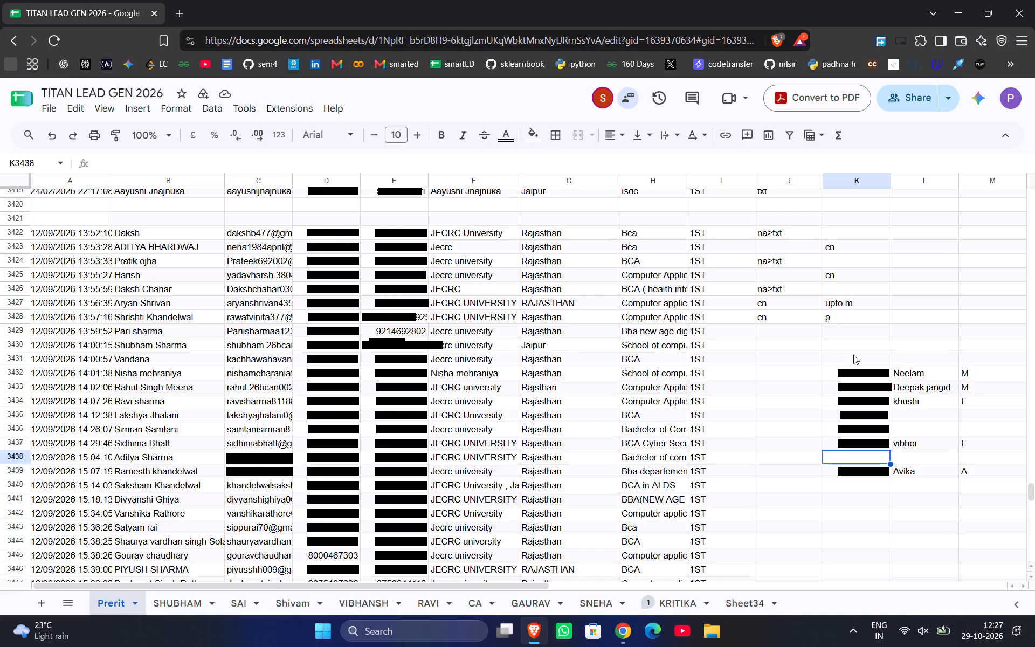
Examine the side contact entries and notes beside the earlier JECRC leads above row 3420 for comparison with the current block.
{"action": "scroll", "coordinate": [853, 355], "scroll_direction": "left", "scroll_amount": 5}
{"action": "scroll", "coordinate": [853, 355], "scroll_direction": "up", "scroll_amount": 1}
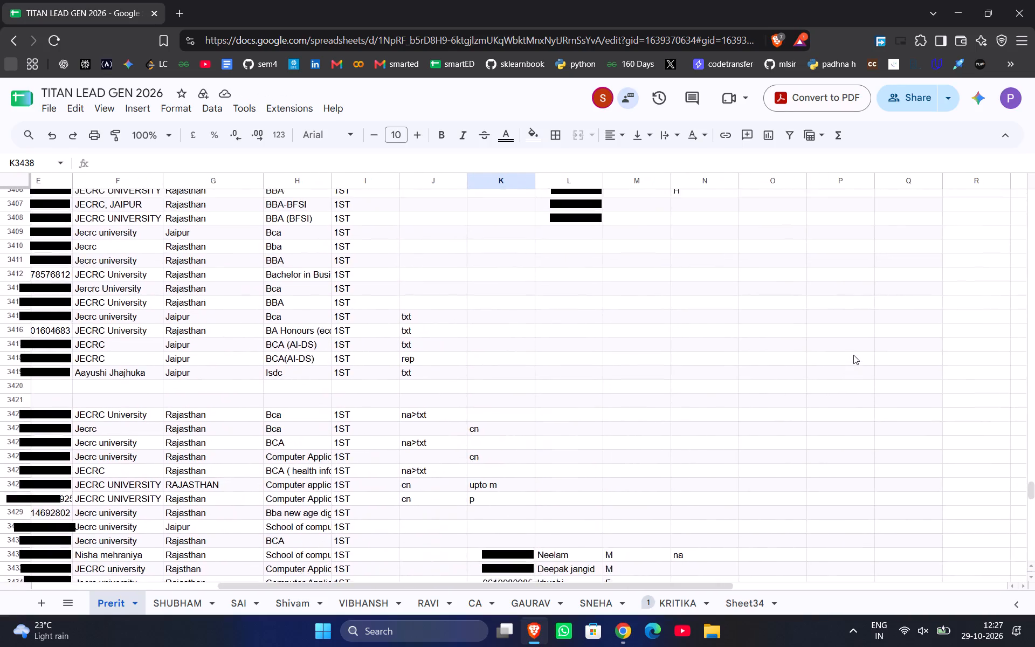
{"action": "scroll", "coordinate": [853, 355], "scroll_direction": "up", "scroll_amount": 3}
{"action": "scroll", "coordinate": [853, 355], "scroll_direction": "down", "scroll_amount": 4}
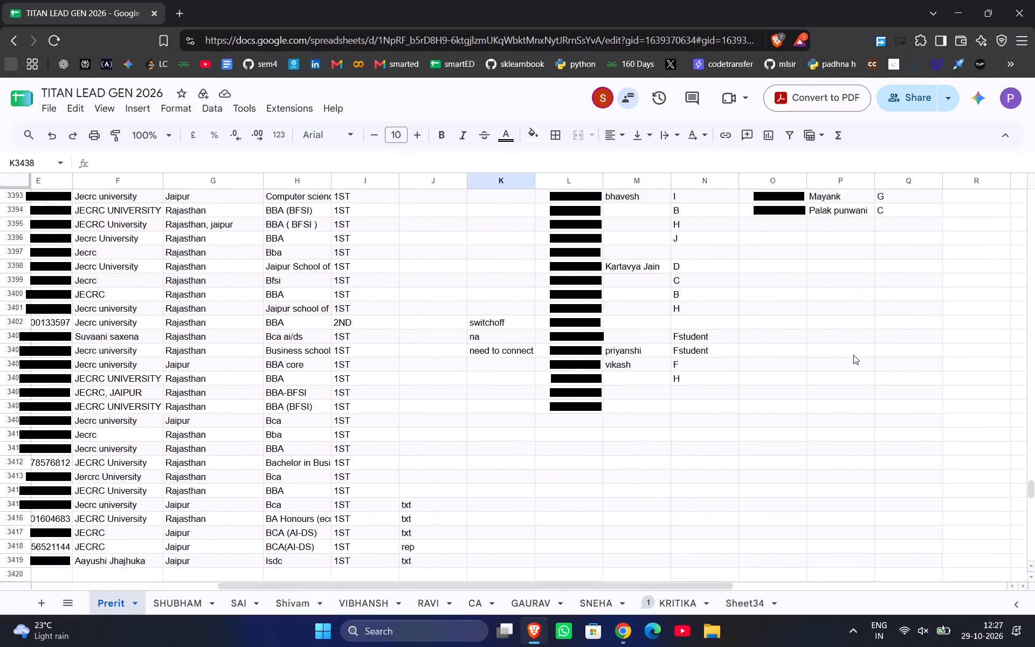
{"action": "scroll", "coordinate": [853, 355], "scroll_direction": "up", "scroll_amount": 2}
{"action": "scroll", "coordinate": [853, 355], "scroll_direction": "down", "scroll_amount": 3}
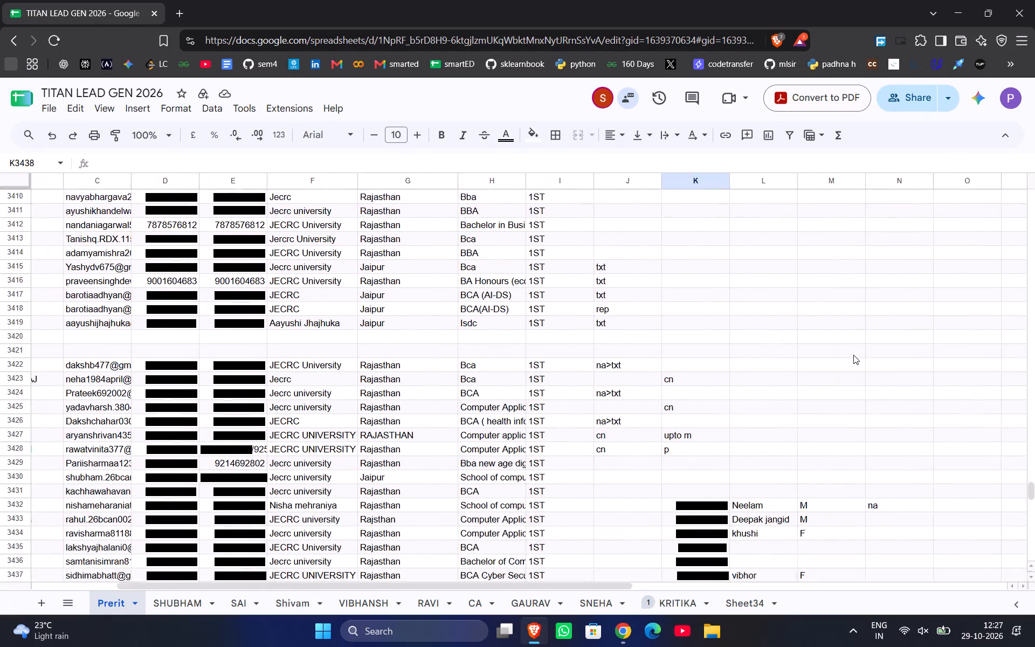
{"action": "scroll", "coordinate": [853, 355], "scroll_direction": "down", "scroll_amount": 1}
{"action": "left_click", "coordinate": [721, 367]}
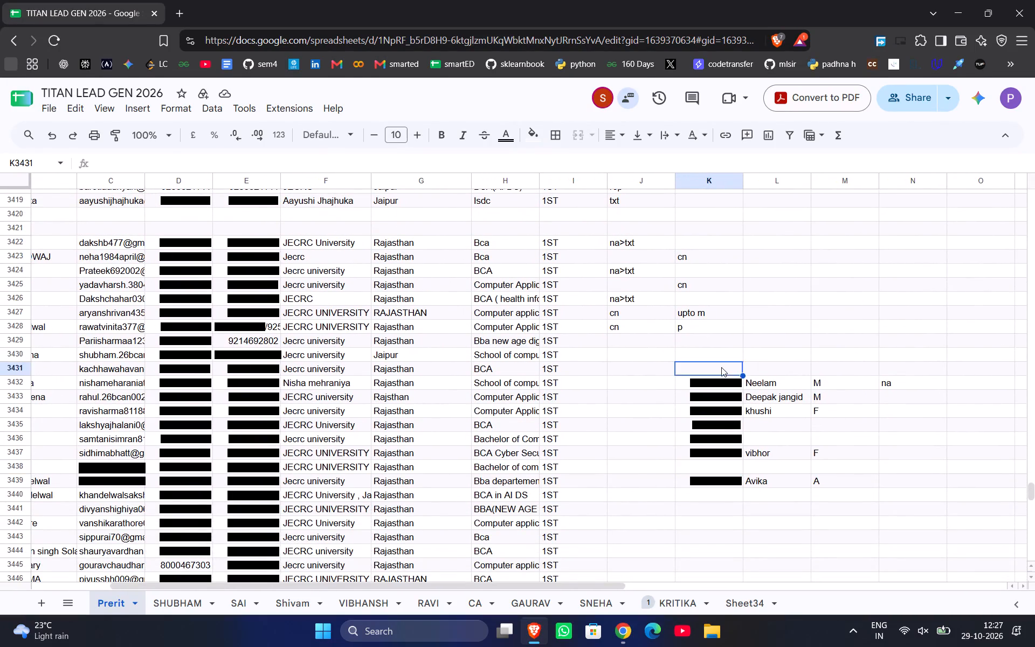
{"action": "scroll", "coordinate": [721, 367], "scroll_direction": "left", "scroll_amount": 4}
{"action": "scroll", "coordinate": [721, 367], "scroll_direction": "up", "scroll_amount": 1}
{"action": "scroll", "coordinate": [721, 367], "scroll_direction": "down", "scroll_amount": 1}
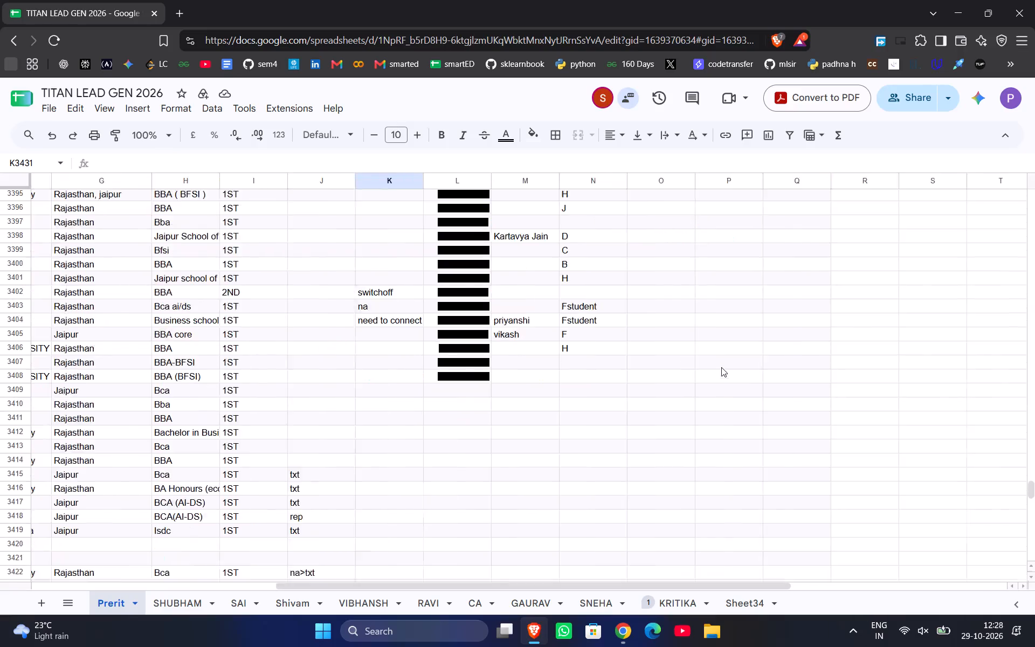
{"action": "scroll", "coordinate": [721, 367], "scroll_direction": "down", "scroll_amount": 1}
Enter the heading BCA in cell K3431 directly above the side contact entries of the JECRC block.
{"action": "left_click", "coordinate": [632, 431]}
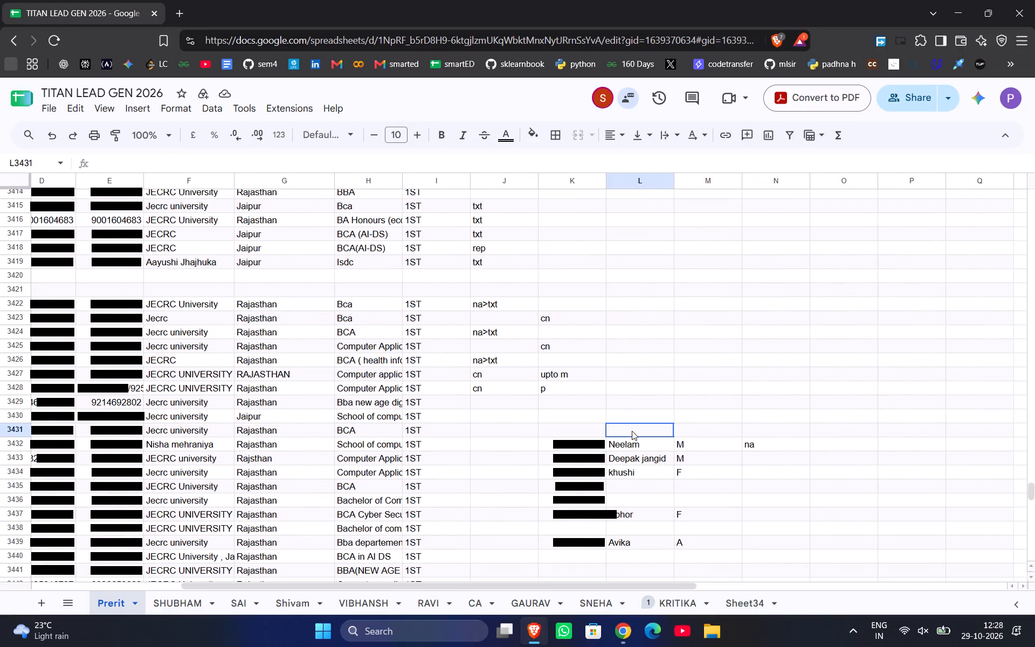
{"action": "key", "text": "Left"}
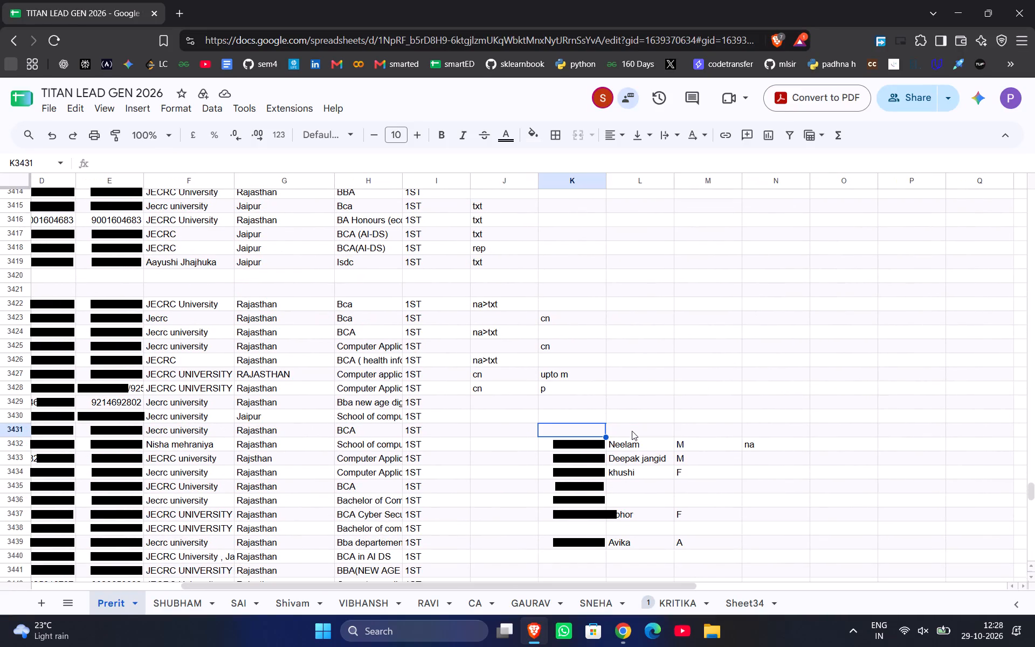
{"action": "type", "text": "BSA"}
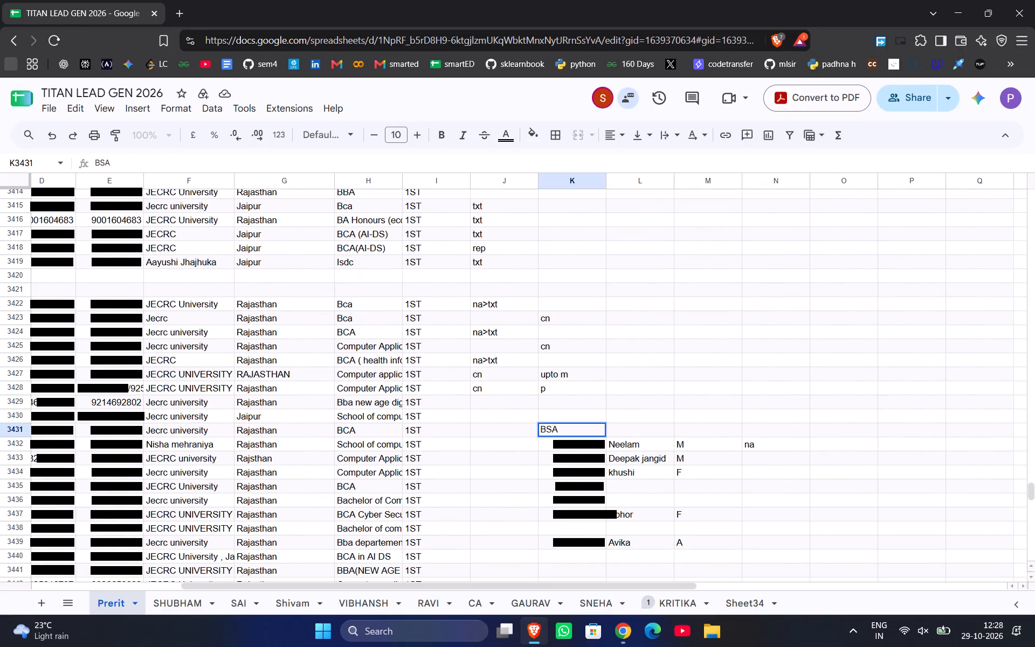
{"action": "key", "text": "Left"}
{"action": "key", "text": "Right"}
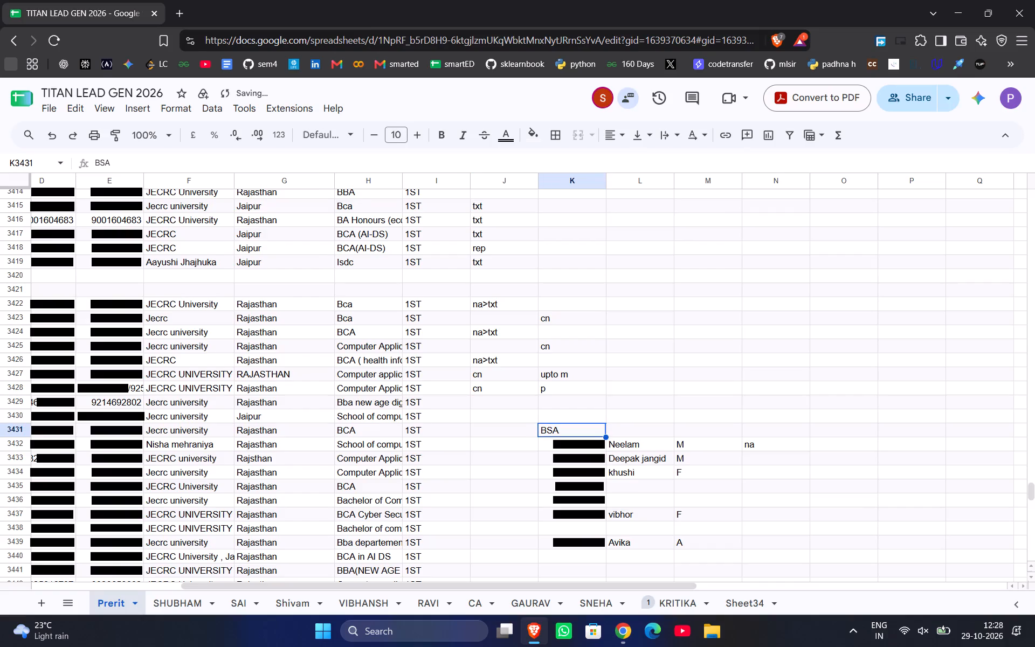
{"action": "key", "text": "Return"}
{"action": "key", "text": "Left"}
{"action": "key", "text": "BackSpace"}
{"action": "key", "text": "shift+c"}
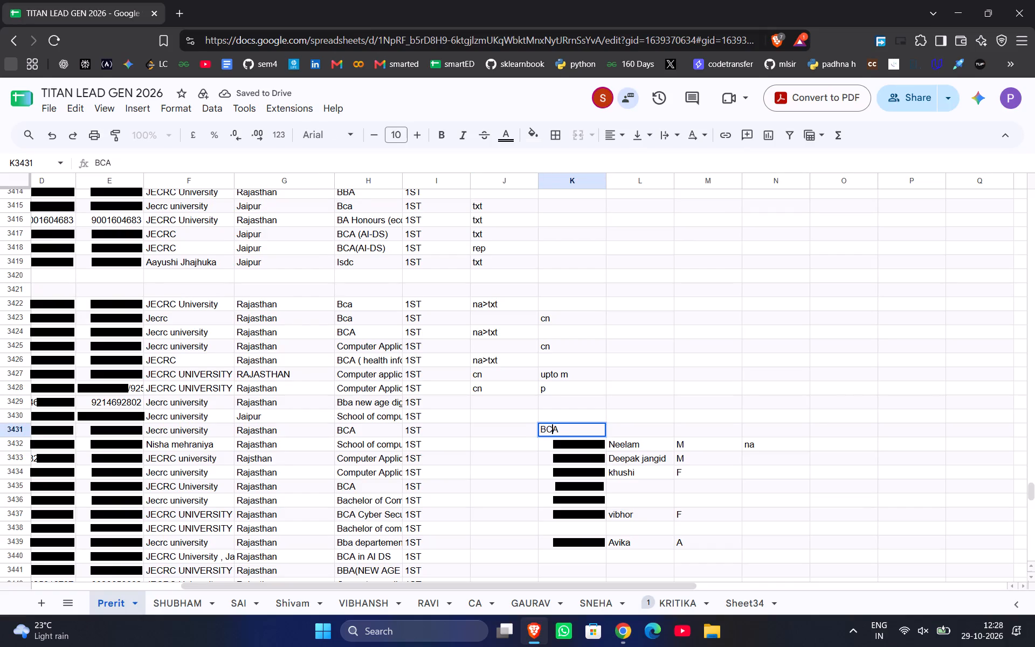
{"action": "key", "text": "Return"}
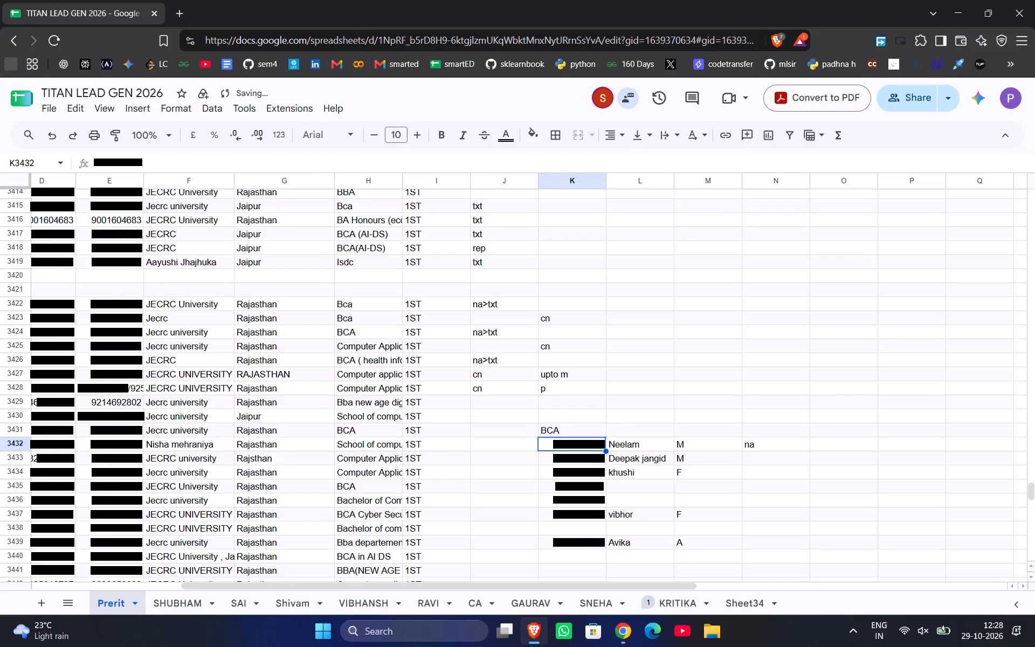
Go through the side contact entries under the BCA heading and select cell L3440 beneath the Avika entry.
{"action": "key", "text": "Down"}
{"action": "key", "text": "Right"}
{"action": "key", "text": "Down"}
{"action": "key", "text": "Right"}
{"action": "key", "text": "Down"}
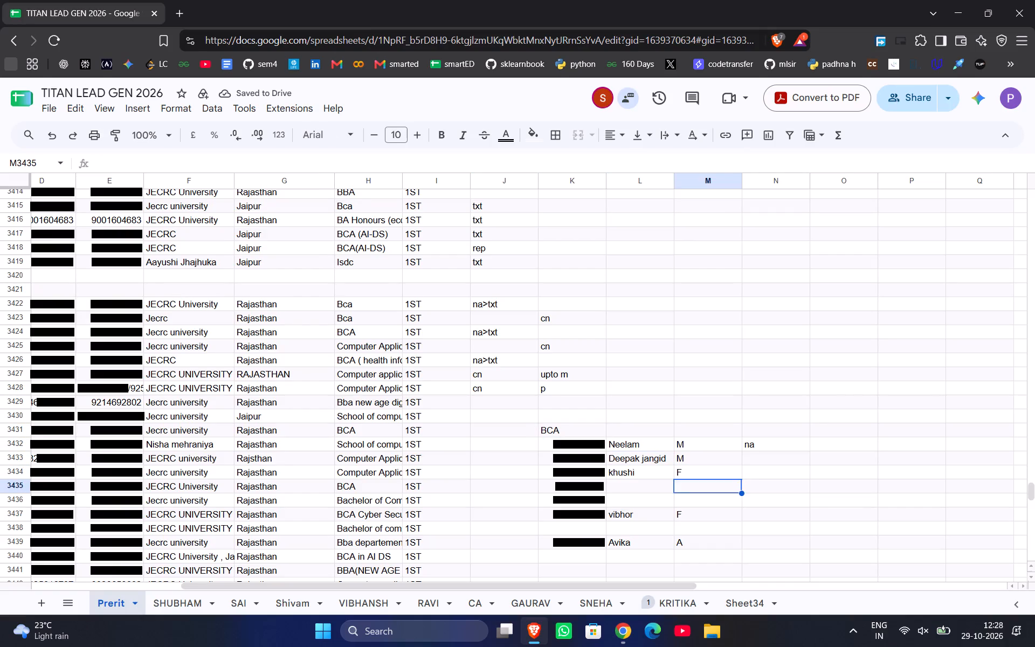
{"action": "key", "text": "Right"}
{"action": "key", "text": "Down"}
{"action": "key", "text": "Down"}
{"action": "key", "text": "Left"}
{"action": "key", "text": "Down"}
{"action": "key", "text": "Left"}
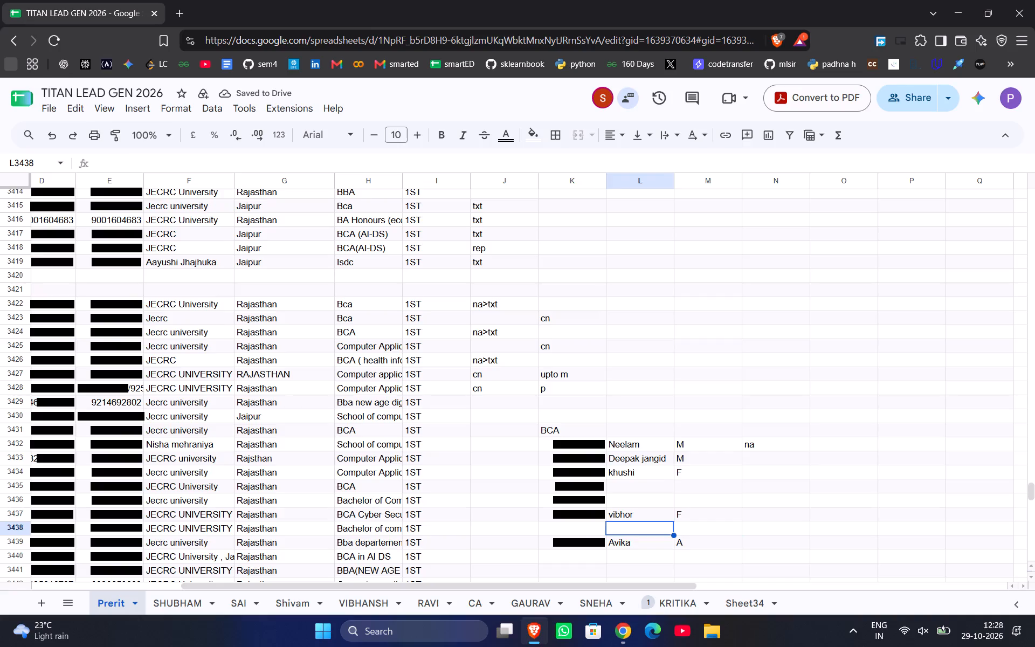
{"action": "key", "text": "Left"}
{"action": "key", "text": "Down"}
{"action": "key", "text": "Right"}
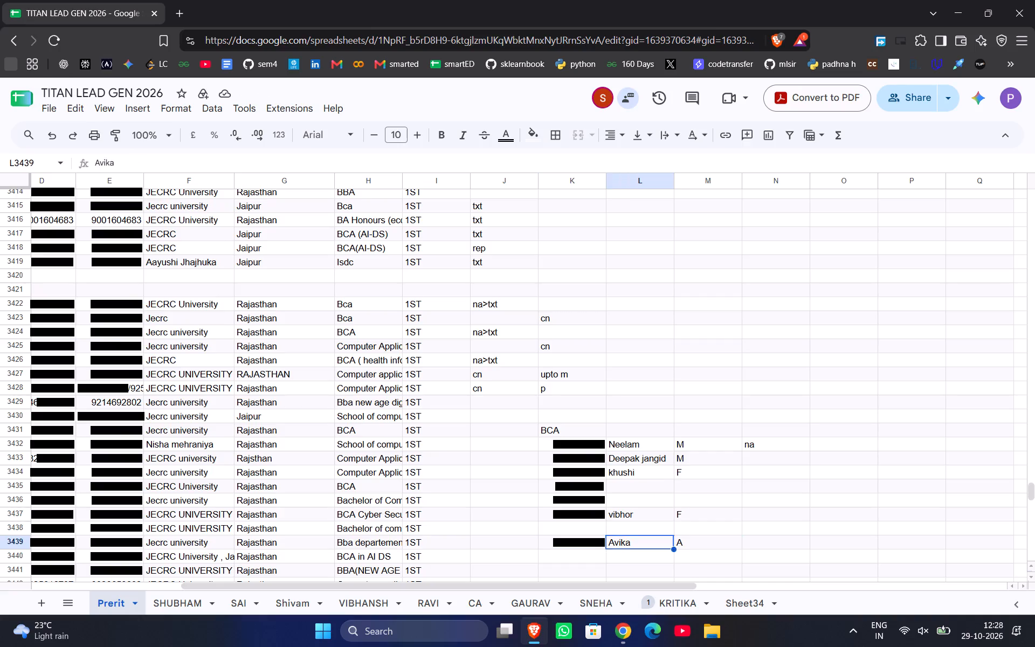
{"action": "key", "text": "Down"}
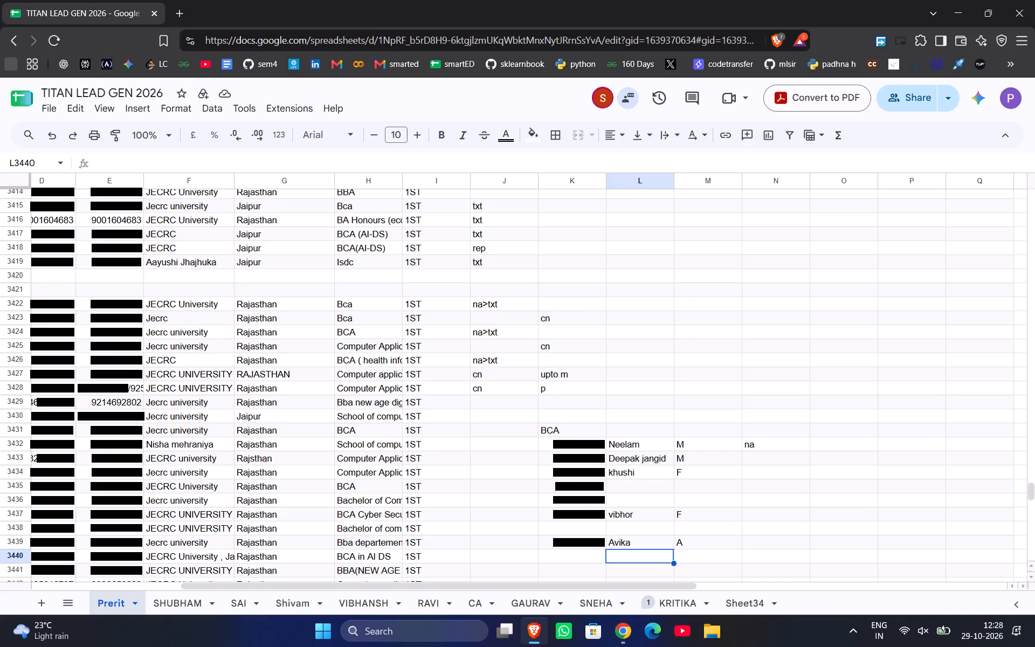
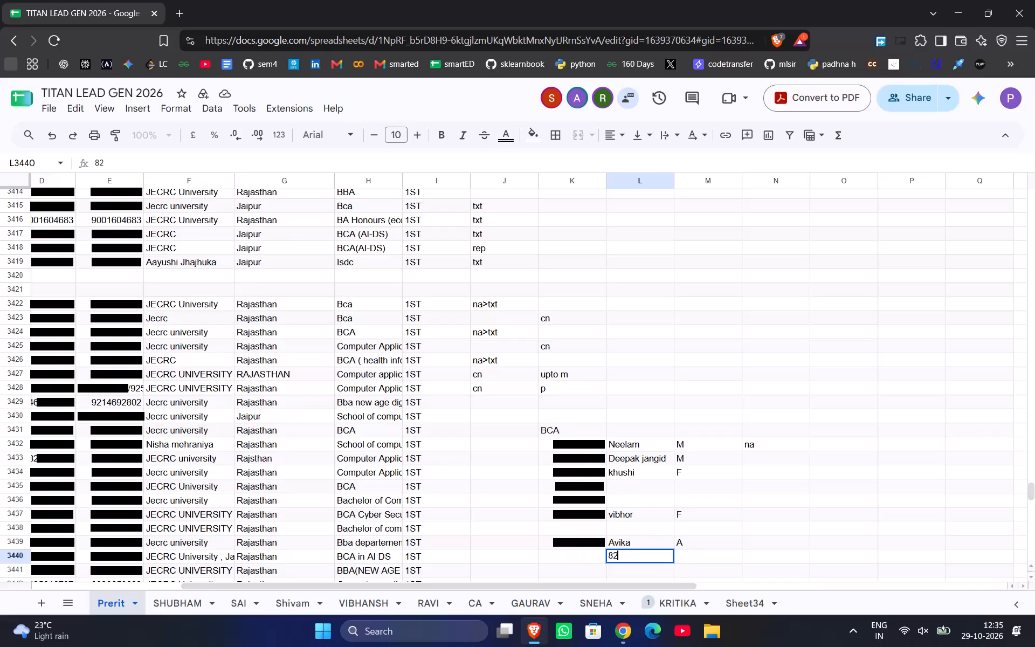
Clear the partly entered number from cell L3440 beneath the Avika entry.
{"action": "key", "text": "BackSpace"}
{"action": "key", "text": "BackSpace"}
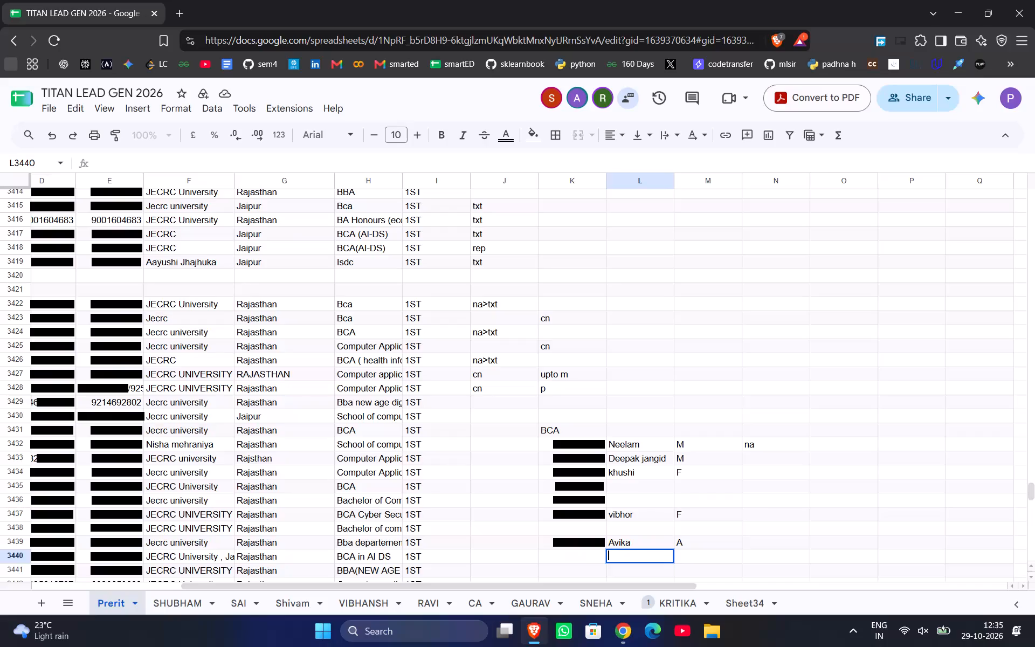
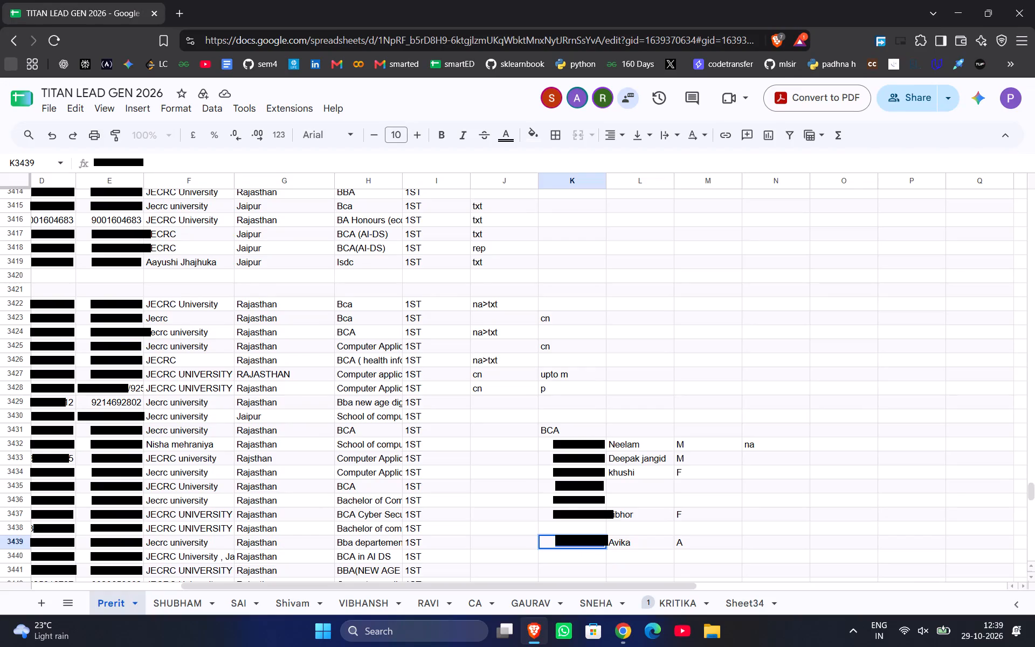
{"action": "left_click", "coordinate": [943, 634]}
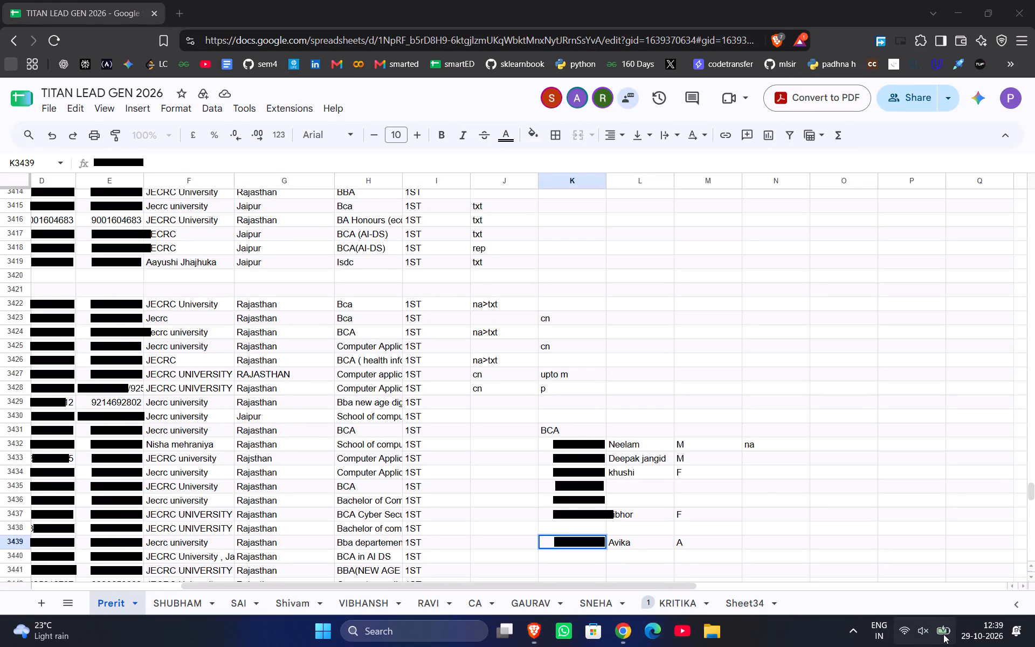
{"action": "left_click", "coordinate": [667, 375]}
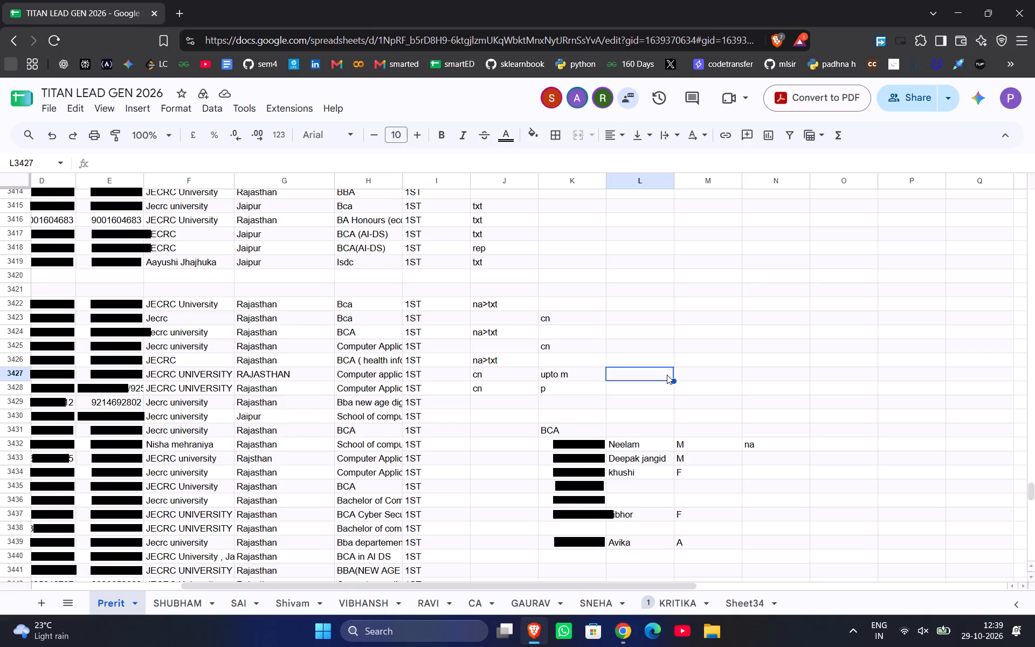
Copy the contact number in cell K3439 beside the Avika entry for a duplicate search of the sheet.
{"action": "left_click", "coordinate": [579, 545]}
{"action": "key", "text": "ctrl+c"}
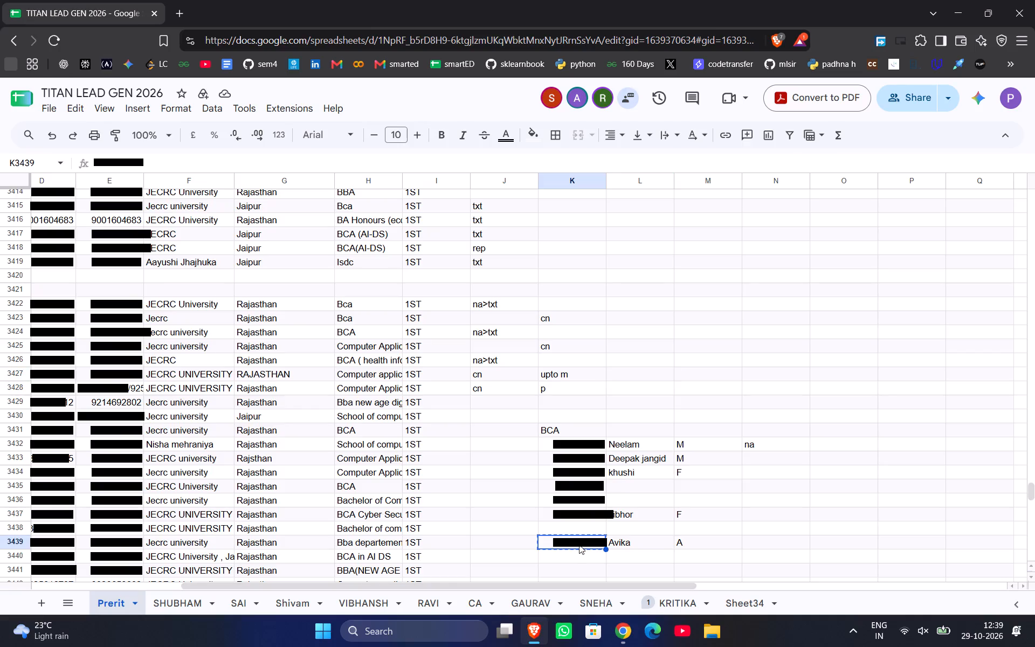
{"action": "key", "text": "ctrl+c"}
Search the Prerit sheet for other occurrences of the contact number in cell K3435, below the khushi entry.
{"action": "left_click", "coordinate": [563, 486]}
{"action": "key", "text": "ctrl+c"}
{"action": "key", "text": "ctrl+f"}
{"action": "key", "text": "ctrl+v"}
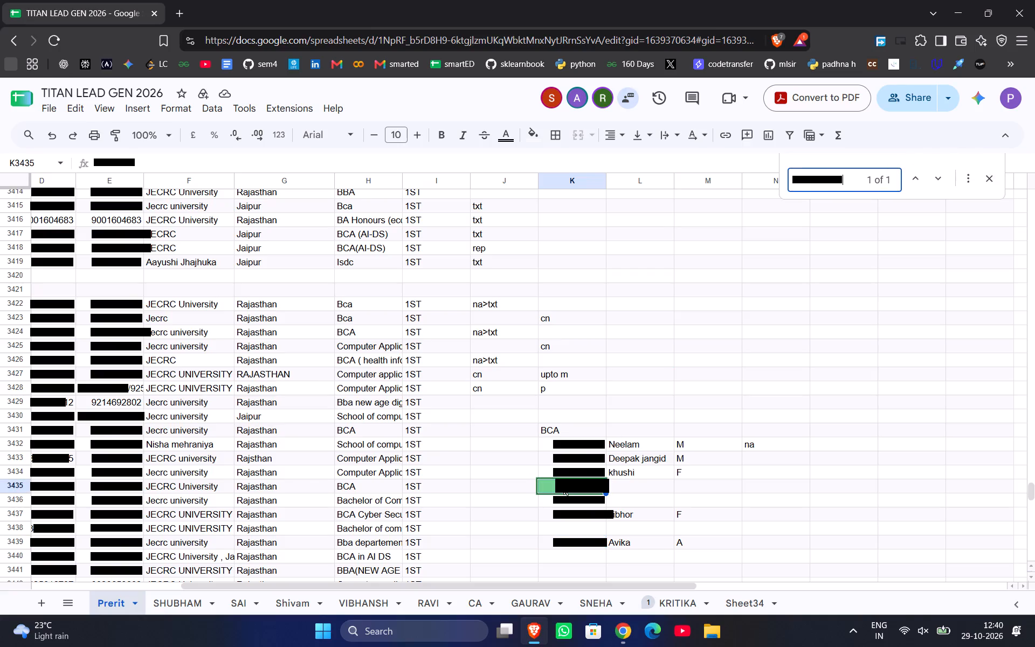
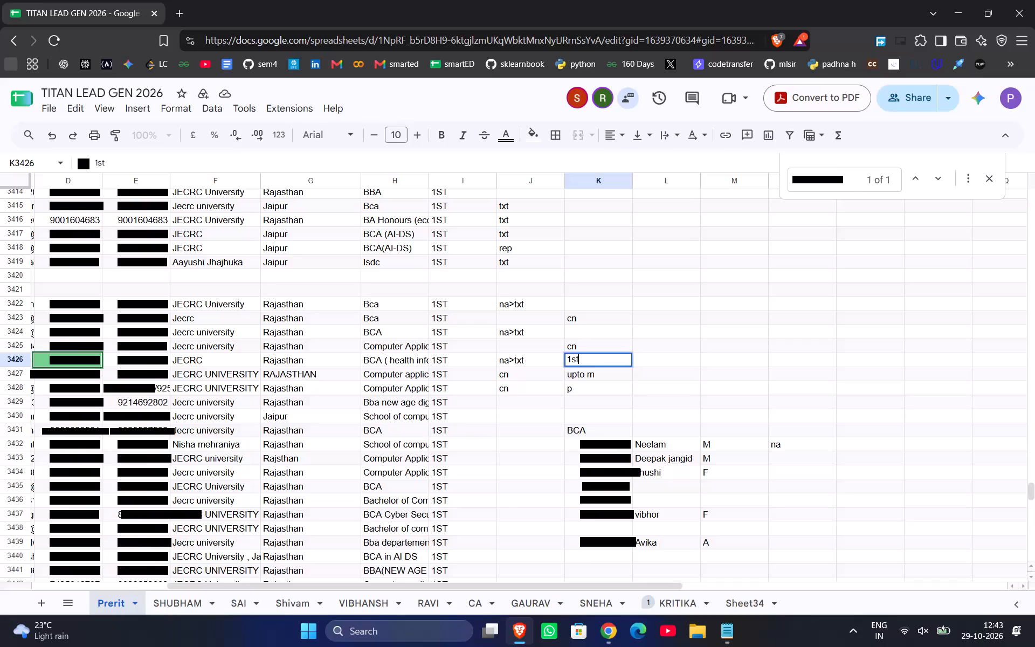
Complete the note in cell K3426, beside the JECRC BCA health informatics lead, as "1st year BCA".
{"action": "key", "text": "space"}
{"action": "type", "text": "year B"}
{"action": "type", "text": "CA"}
{"action": "key", "text": "shift+Return"}
{"action": "key", "text": "Down"}
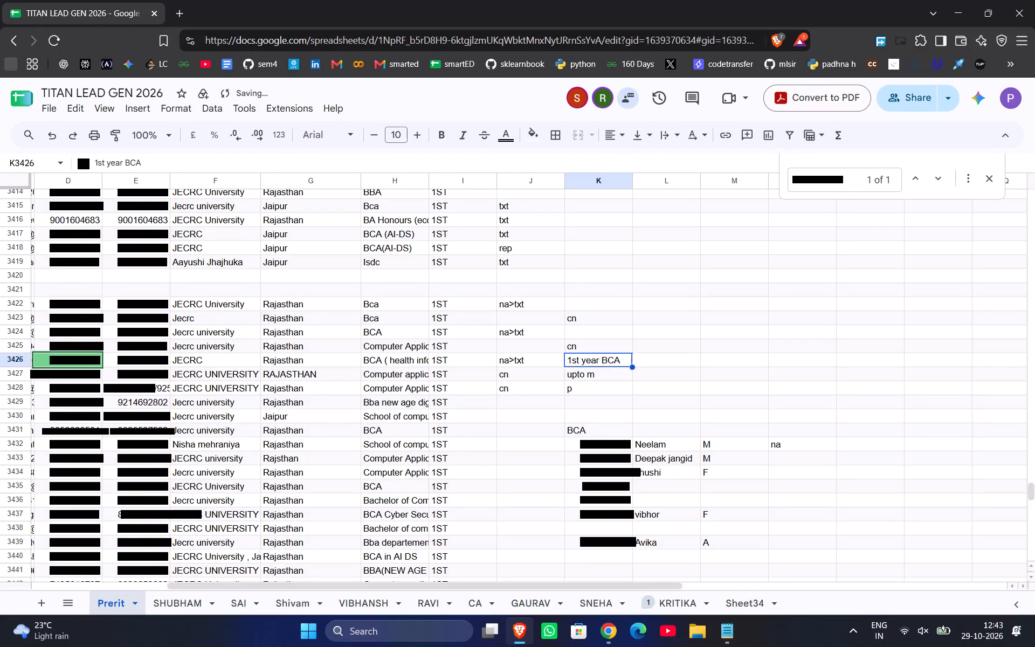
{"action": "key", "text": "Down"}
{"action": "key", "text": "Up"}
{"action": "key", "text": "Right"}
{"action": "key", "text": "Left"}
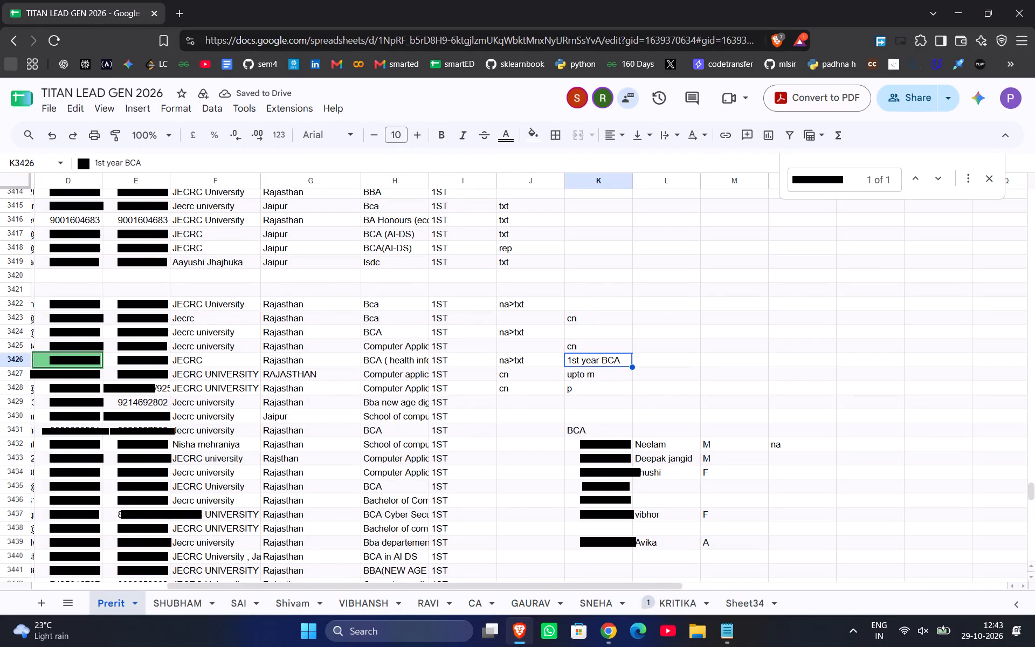
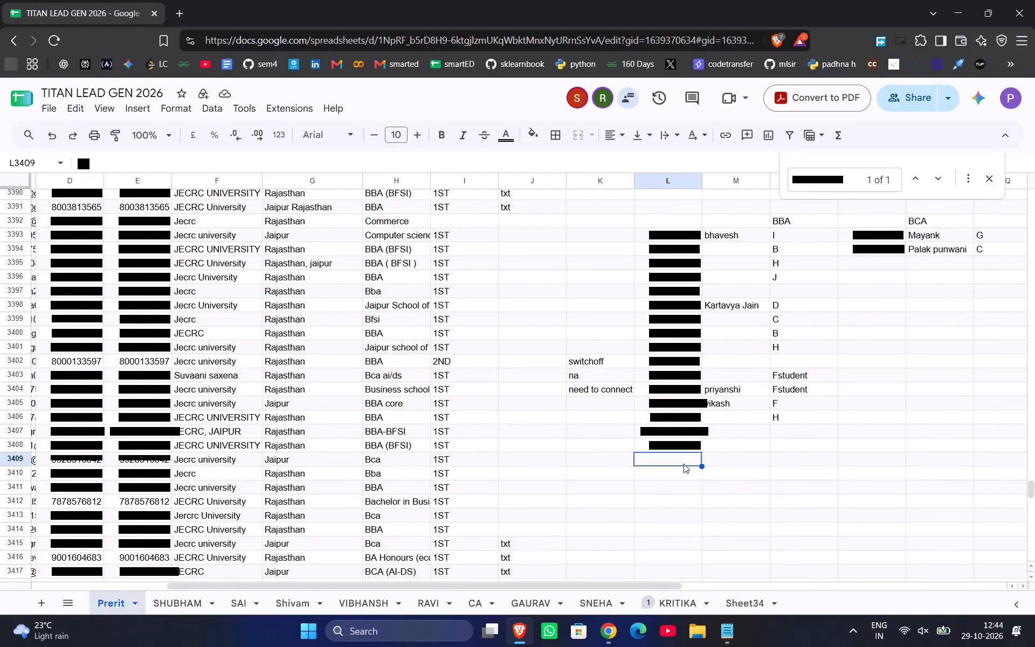
Enter the next contact's phone number in cell L3409, directly below the existing list of side contact numbers.
{"action": "type", "text": "820"}
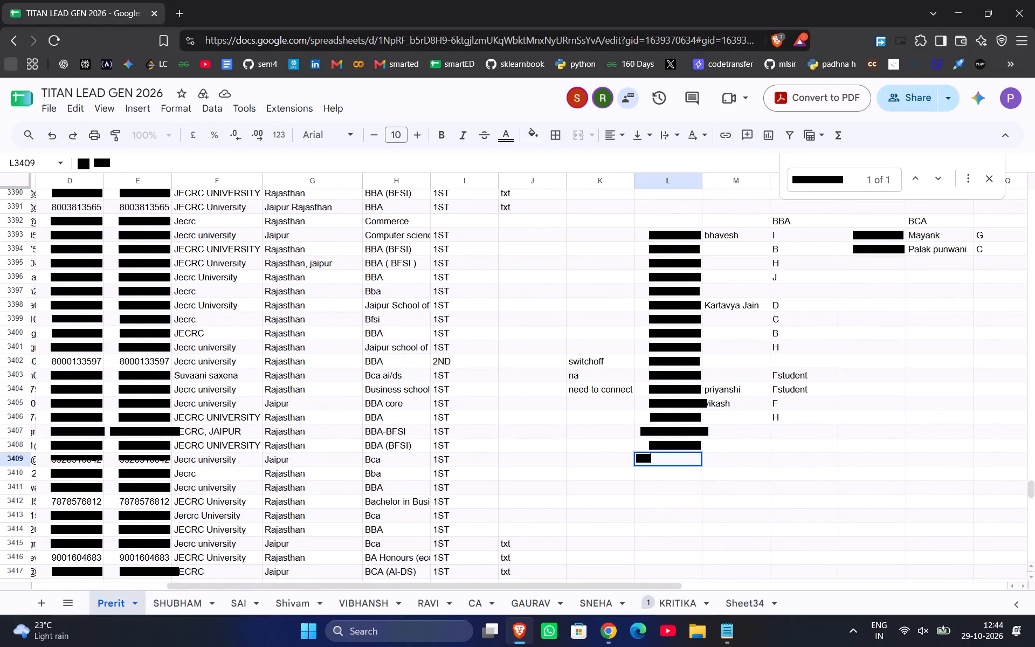
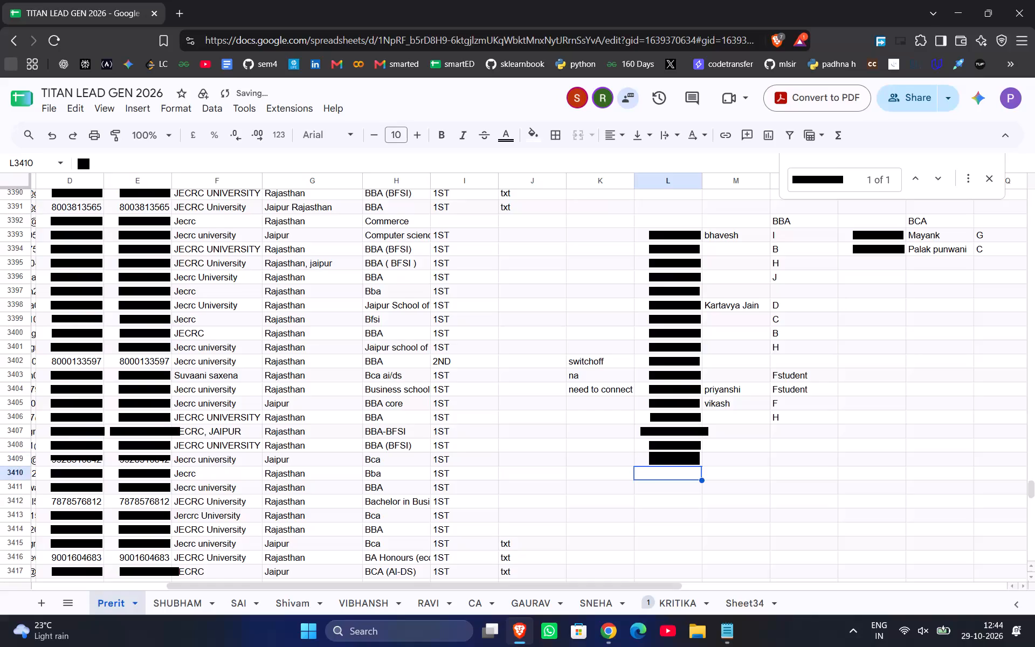
Copy the newly entered contact phone number from cell L3409 in the side contact list.
{"action": "key", "text": "Up"}
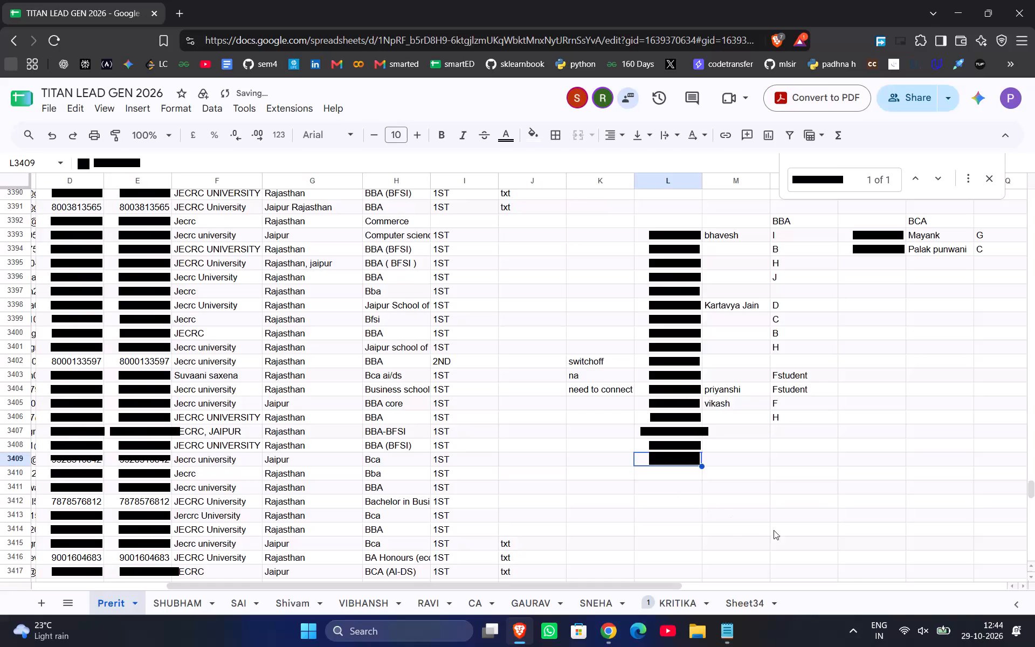
{"action": "triple_click", "coordinate": [671, 460]}
{"action": "key", "text": "ctrl+c"}
{"action": "key", "text": "ctrl+c"}
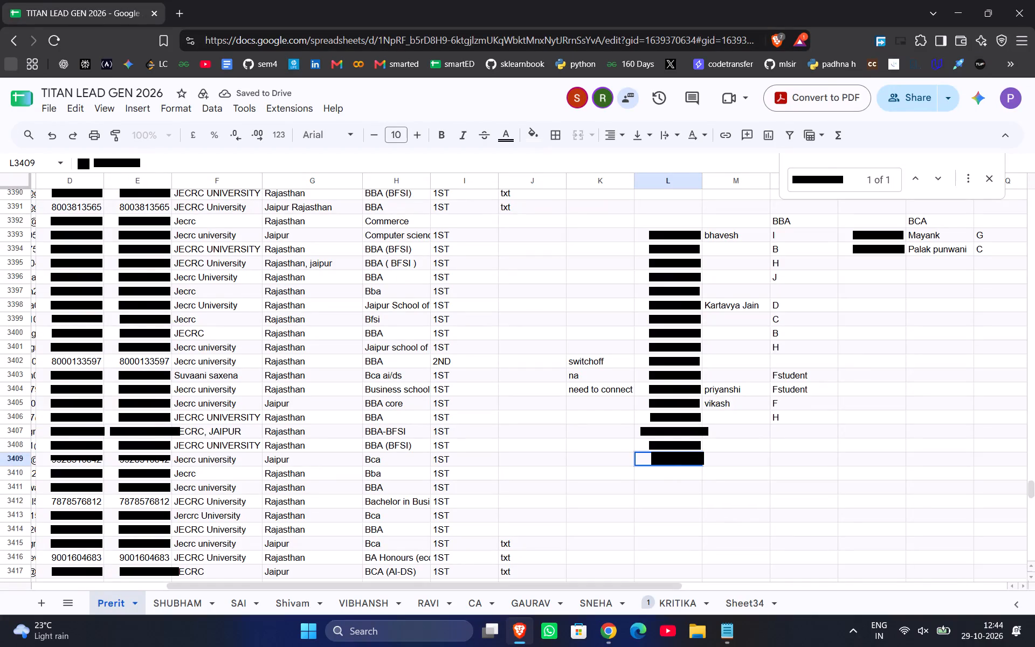
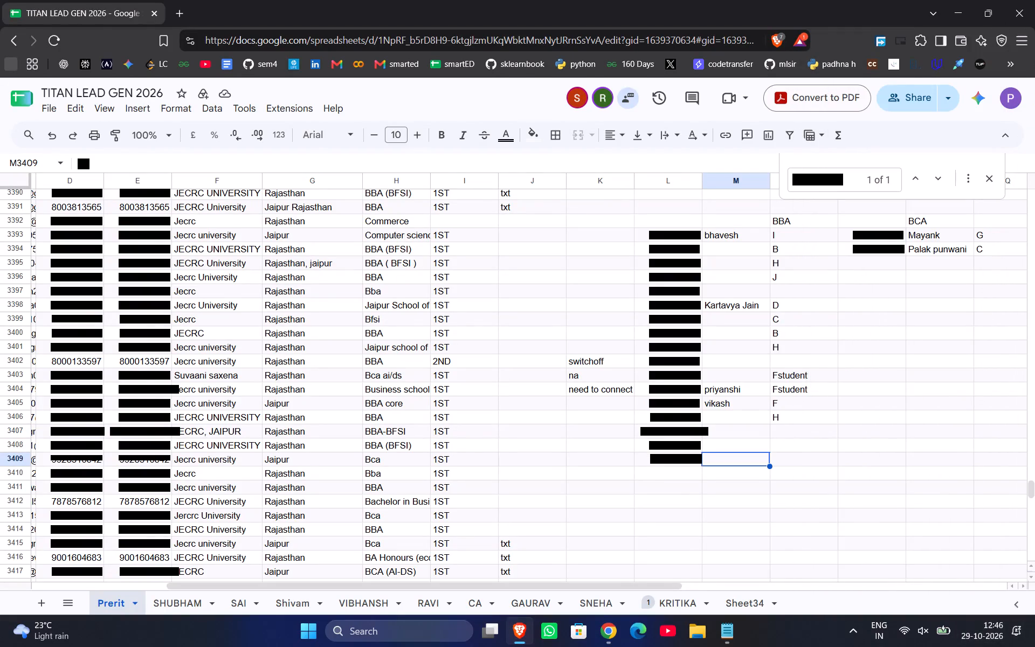
Enter section letter D in the BBA column of row 3409, beside the newly added contact number.
{"action": "left_click", "coordinate": [794, 456]}
{"action": "key", "text": "shift+d"}
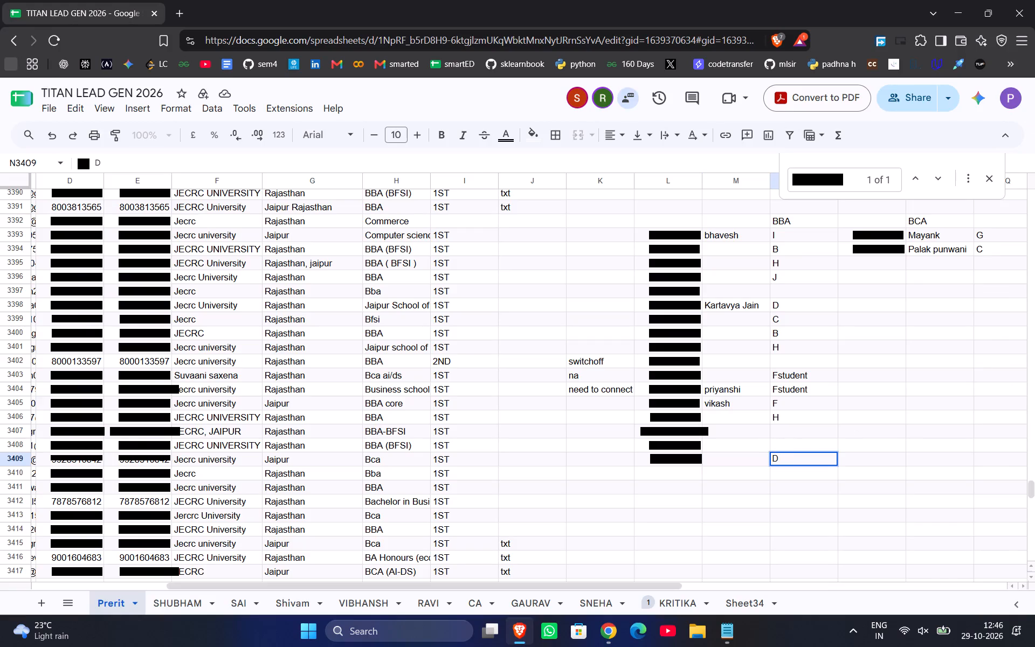
{"action": "left_click", "coordinate": [797, 434]}
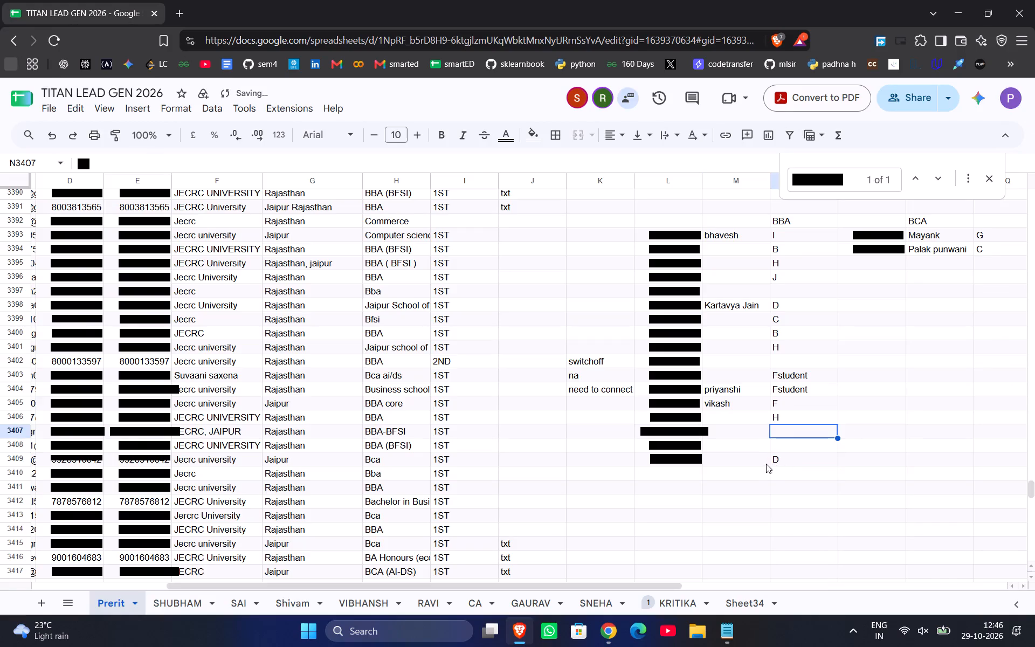
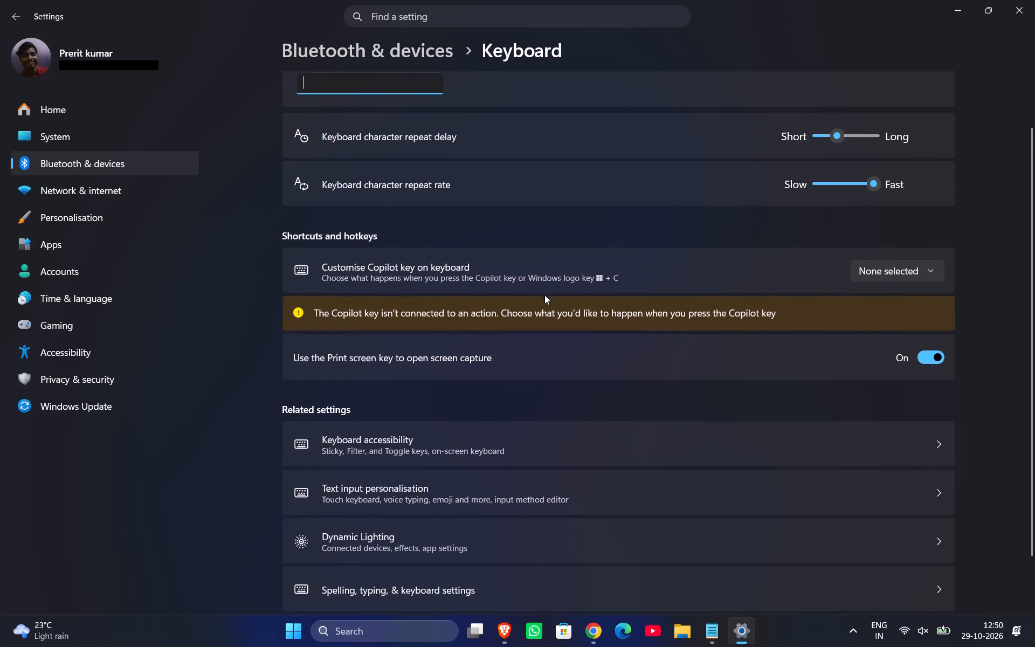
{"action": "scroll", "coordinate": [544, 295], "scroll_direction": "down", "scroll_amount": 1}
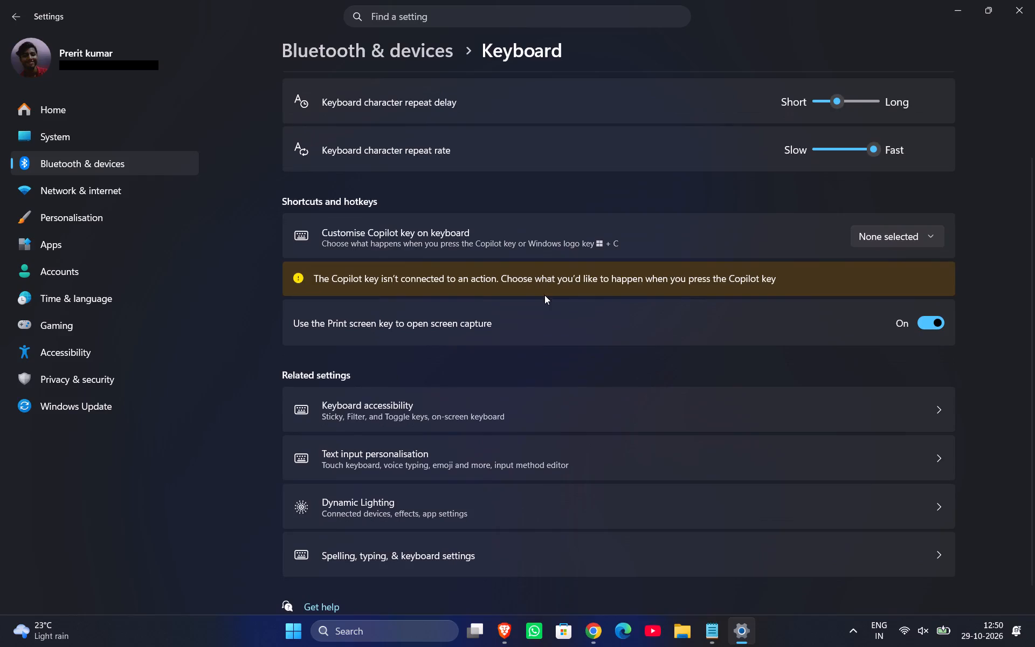
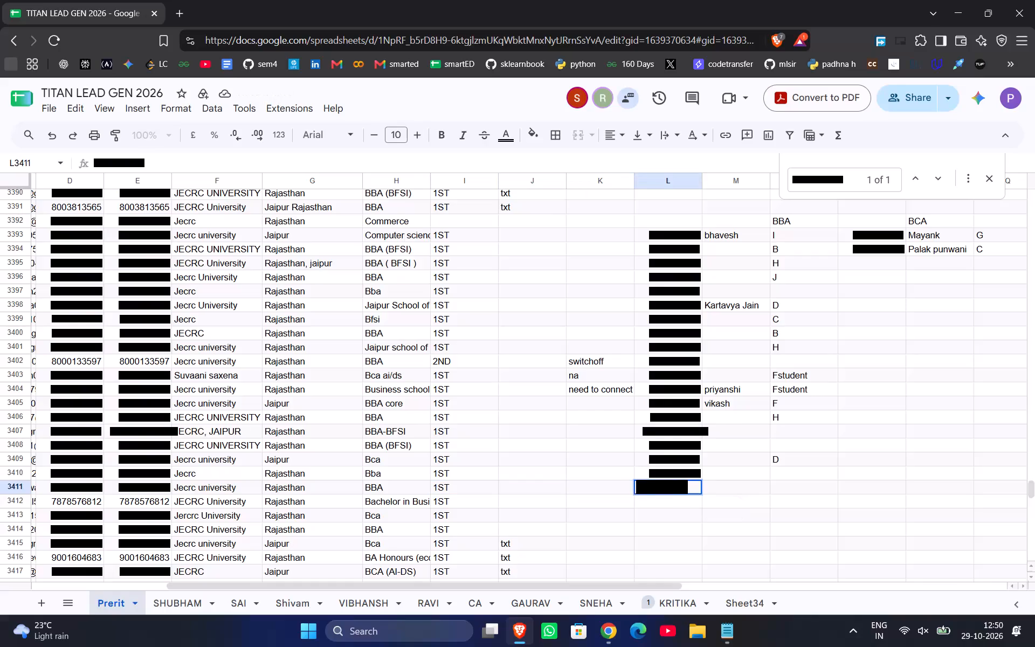
Commit the new contact number in L3411 and search the sheet for that same number to check for duplicates.
{"action": "key", "text": "Return"}
{"action": "key", "text": "Up"}
{"action": "key", "text": "ctrl+c"}
{"action": "key", "text": "ctrl+f"}
{"action": "key", "text": "ctrl+v"}
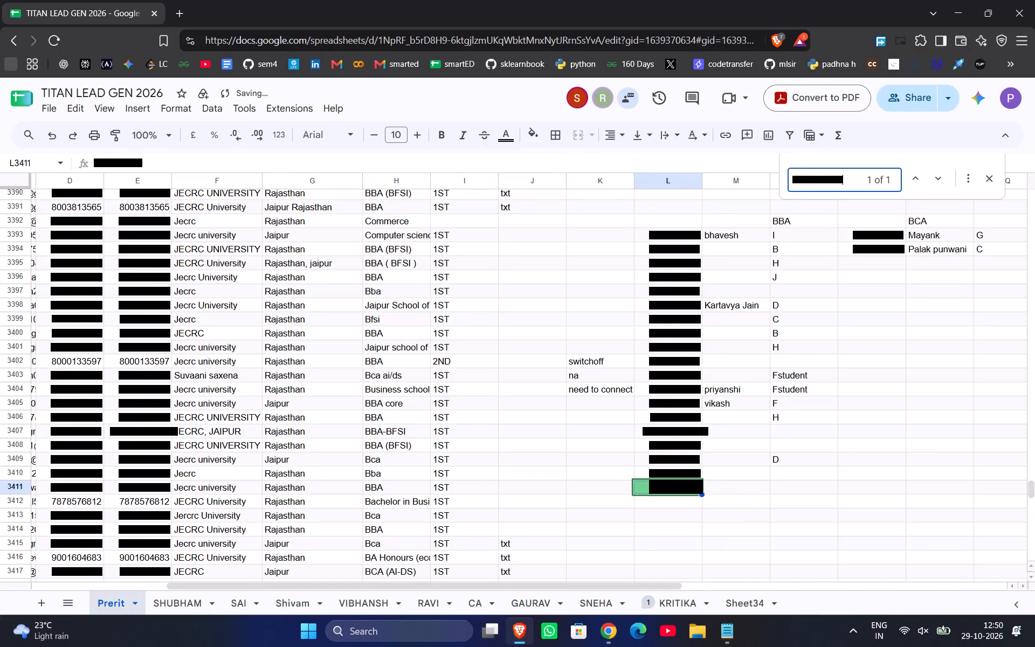
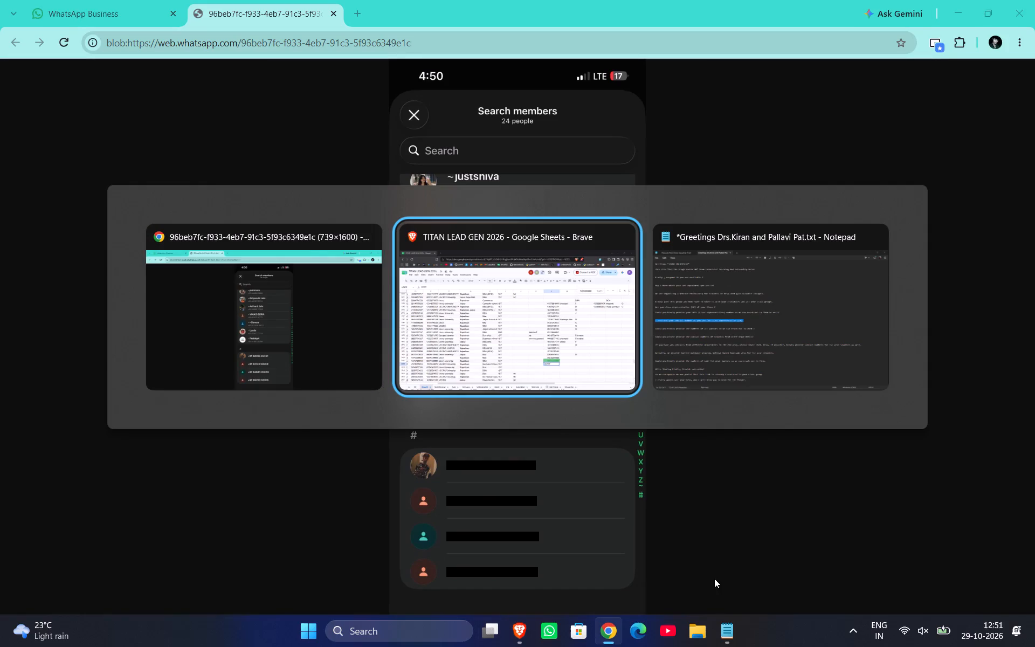
Complete the next contact's phone number in cell L3412 of the side contact list and copy the full number.
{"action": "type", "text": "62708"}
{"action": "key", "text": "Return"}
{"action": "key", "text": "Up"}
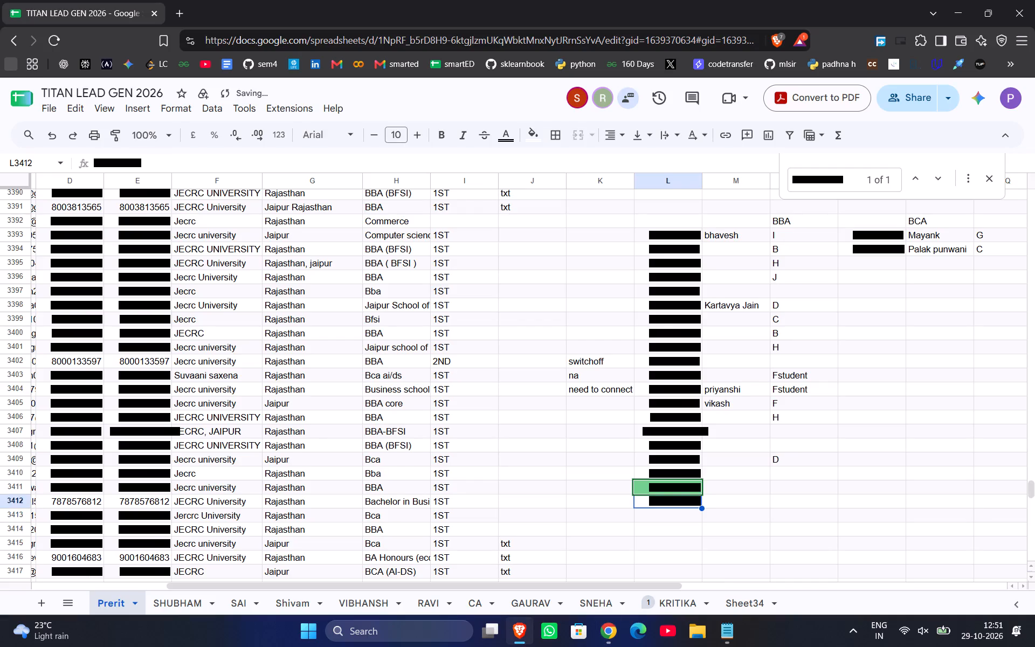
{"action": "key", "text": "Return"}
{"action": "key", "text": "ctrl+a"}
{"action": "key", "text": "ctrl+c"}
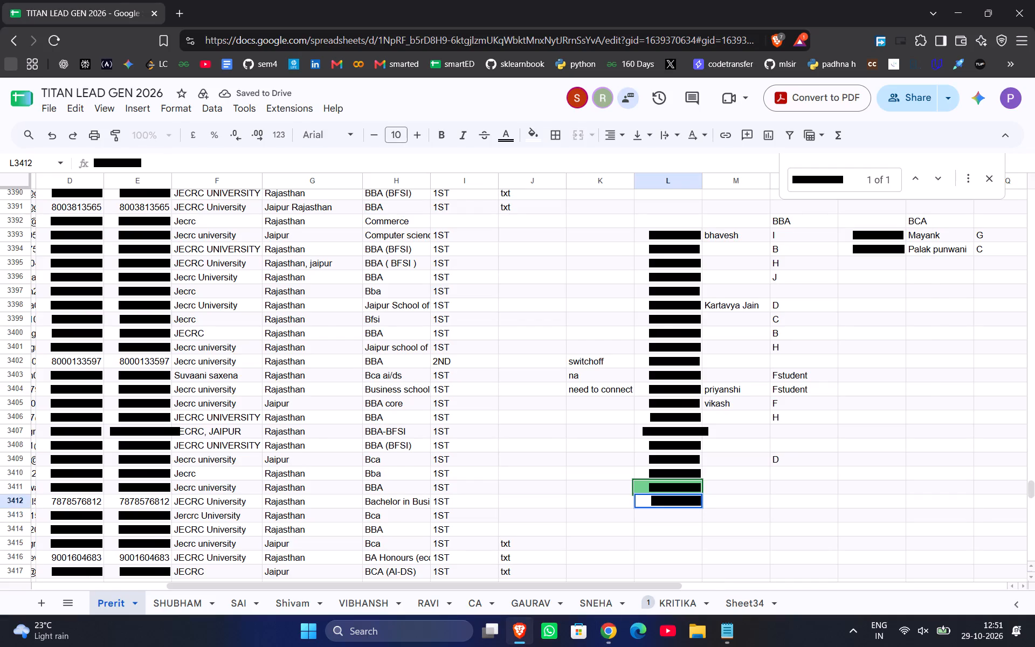
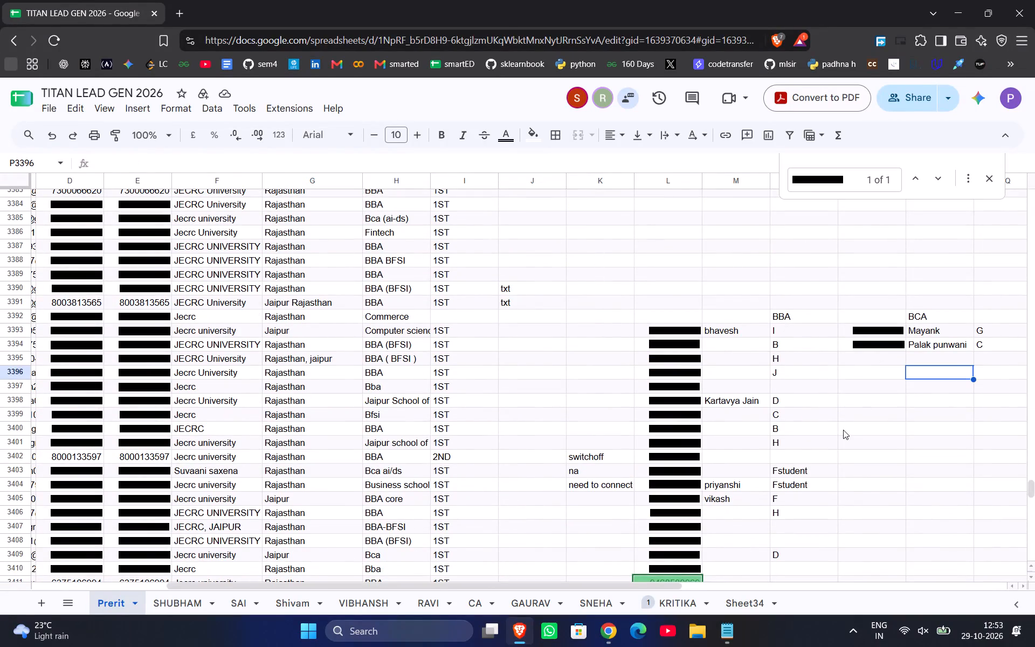
Examine the BCA side contact list around rows 3431 to 3439 and compare it with the enlarged WhatsApp member list in Chrome.
{"action": "scroll", "coordinate": [843, 430], "scroll_direction": "down", "scroll_amount": 7}
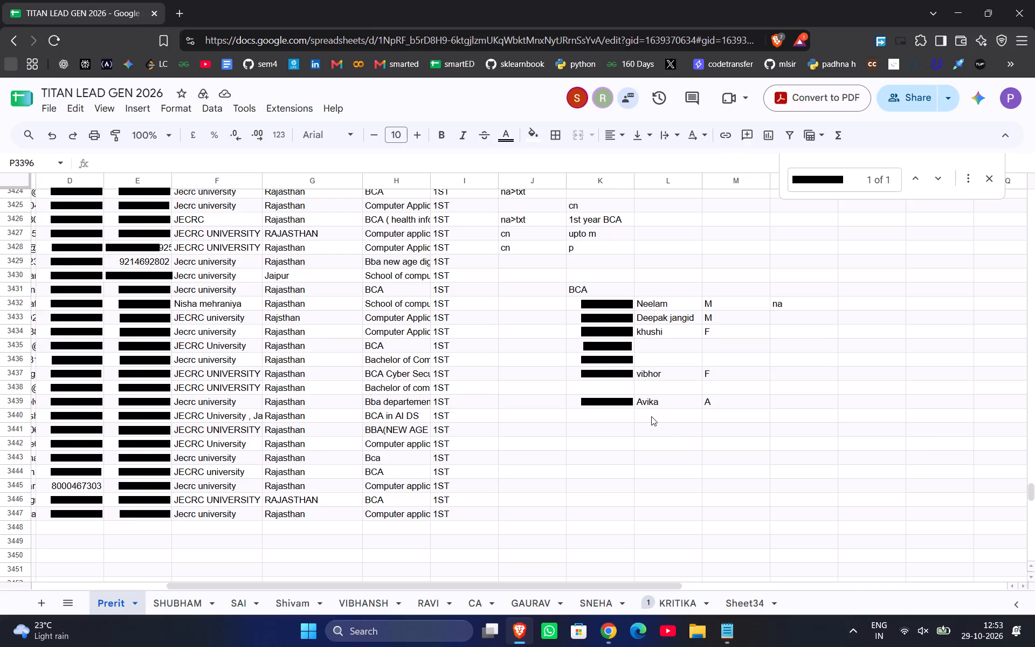
{"action": "scroll", "coordinate": [584, 371], "scroll_direction": "left", "scroll_amount": 1}
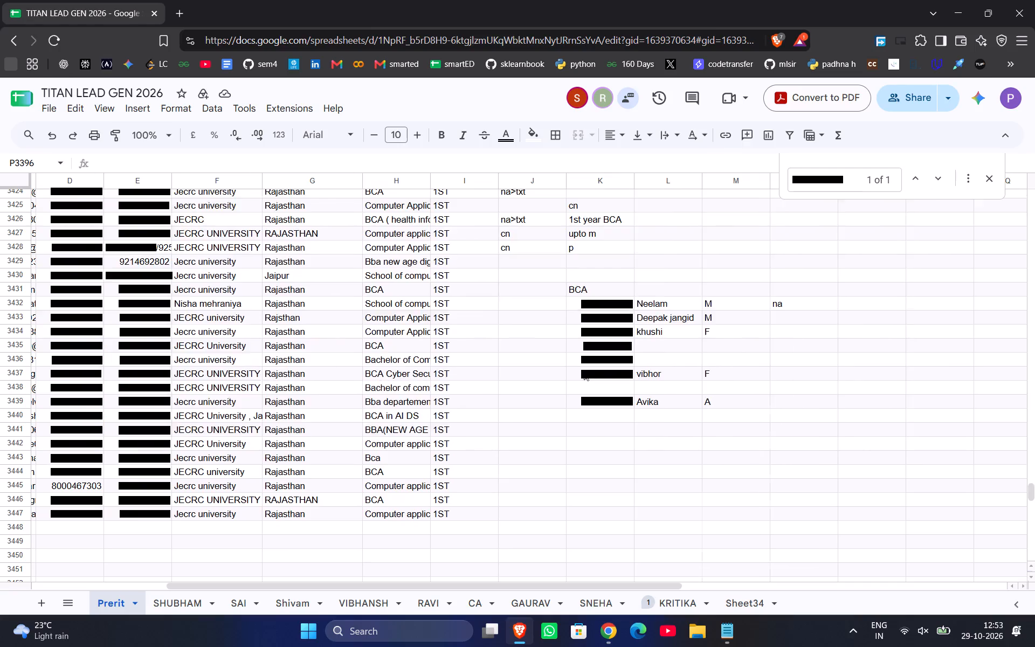
{"action": "scroll", "coordinate": [584, 371], "scroll_direction": "left", "scroll_amount": 2}
{"action": "scroll", "coordinate": [584, 371], "scroll_direction": "up", "scroll_amount": 6}
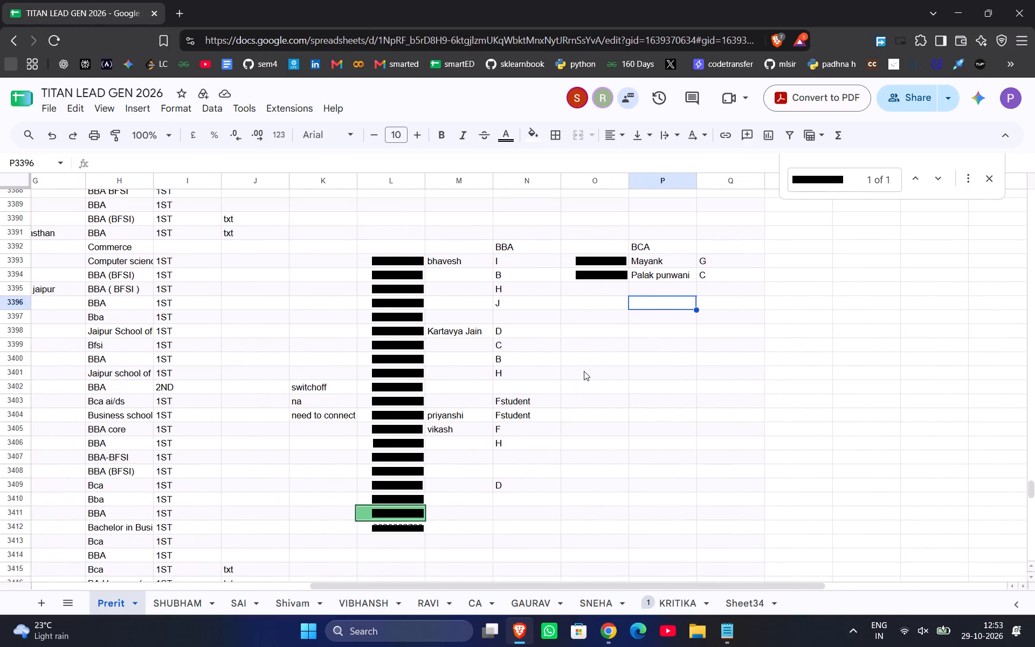
{"action": "scroll", "coordinate": [584, 371], "scroll_direction": "down", "scroll_amount": 2}
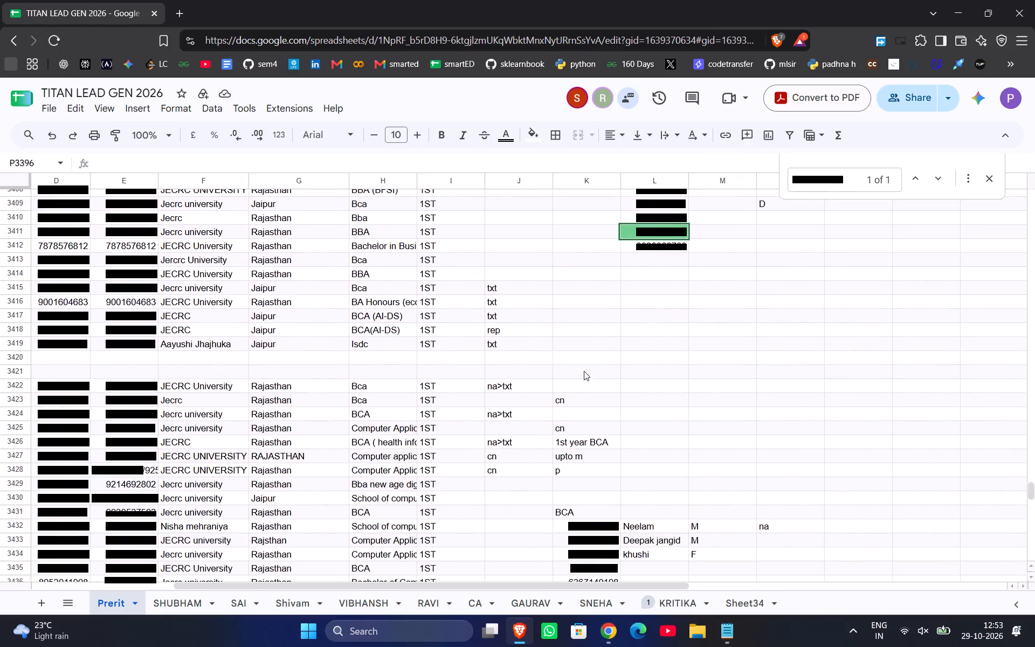
{"action": "scroll", "coordinate": [584, 371], "scroll_direction": "down", "scroll_amount": 2}
{"action": "scroll", "coordinate": [584, 397], "scroll_direction": "up", "scroll_amount": 1}
{"action": "left_click", "coordinate": [588, 397]}
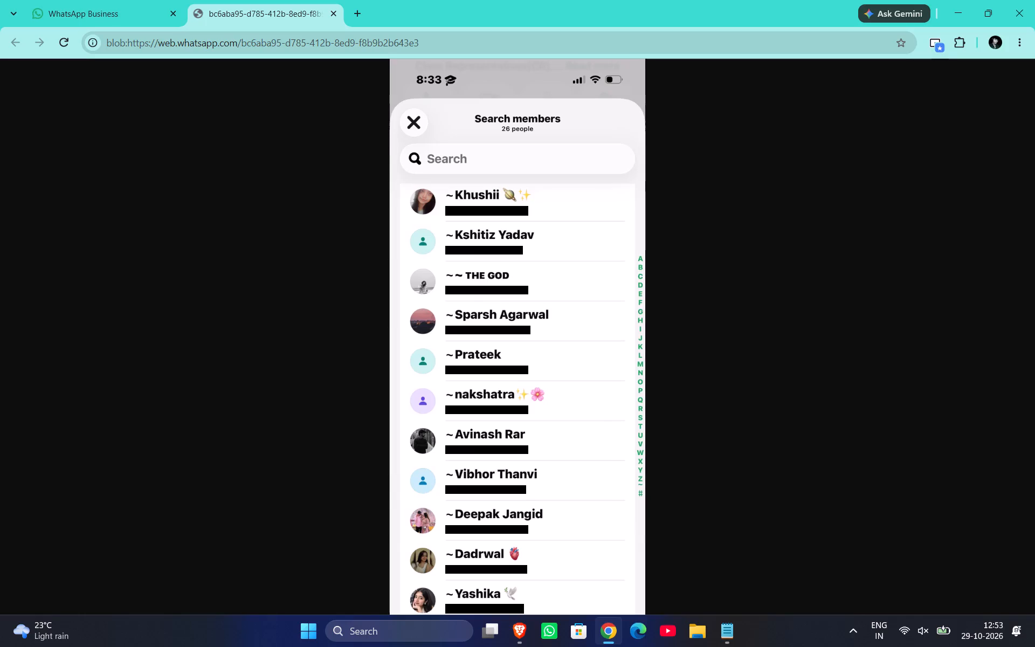
{"action": "left_click", "coordinate": [578, 352]}
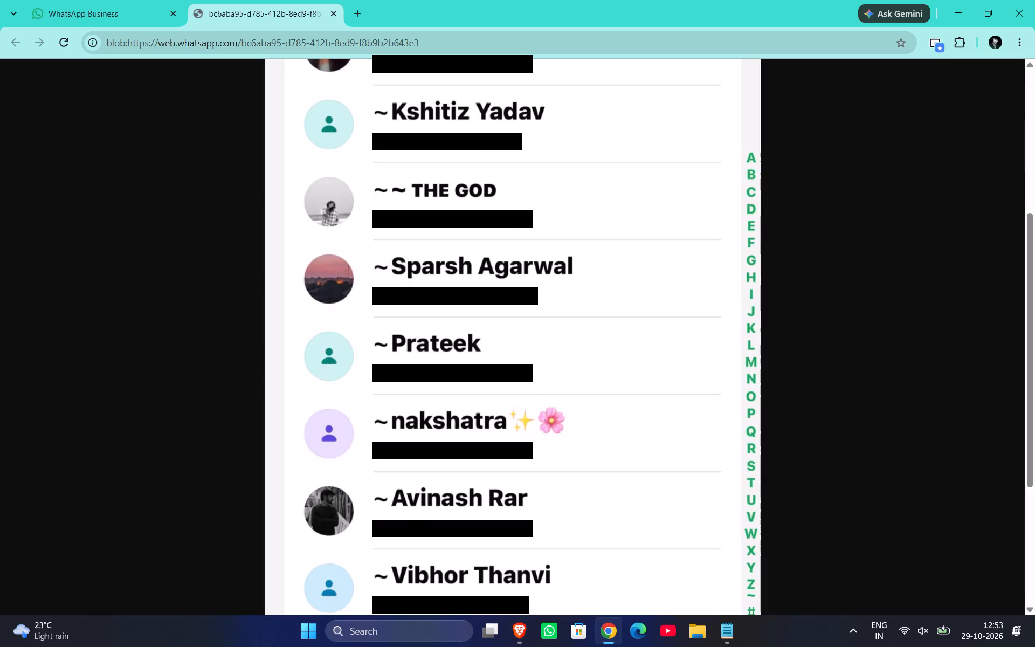
{"action": "left_click_drag", "start_coordinate": [543, 286], "coordinate": [551, 388]}
{"action": "left_click", "coordinate": [551, 388]}
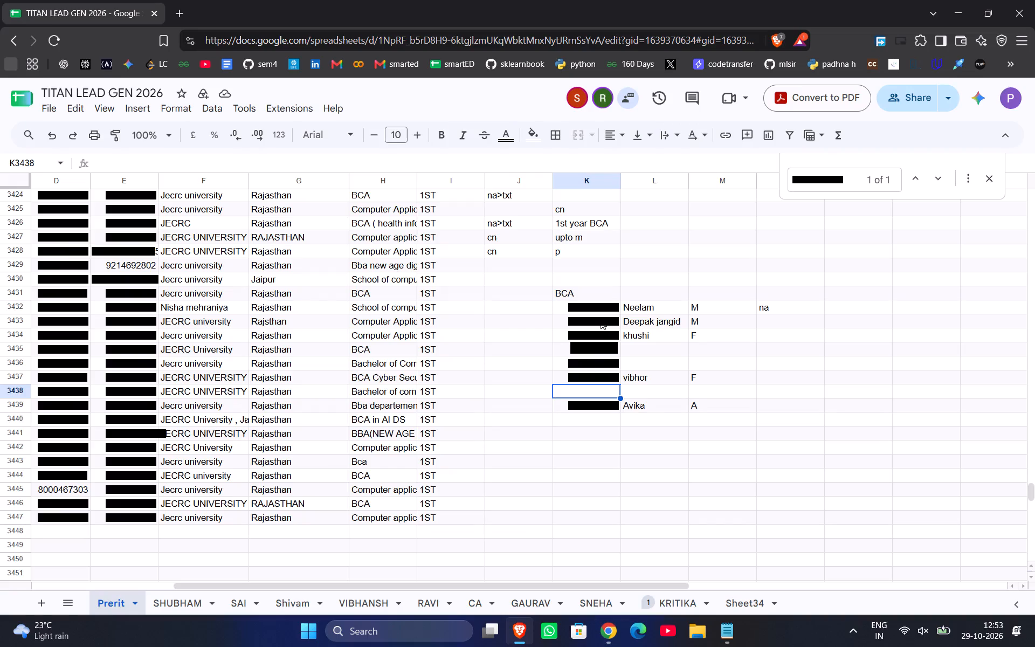
Back in the lead sheet, open the contact number in cell K3435 of the BCA side list for editing.
{"action": "left_click", "coordinate": [603, 345]}
{"action": "triple_click", "coordinate": [603, 345]}
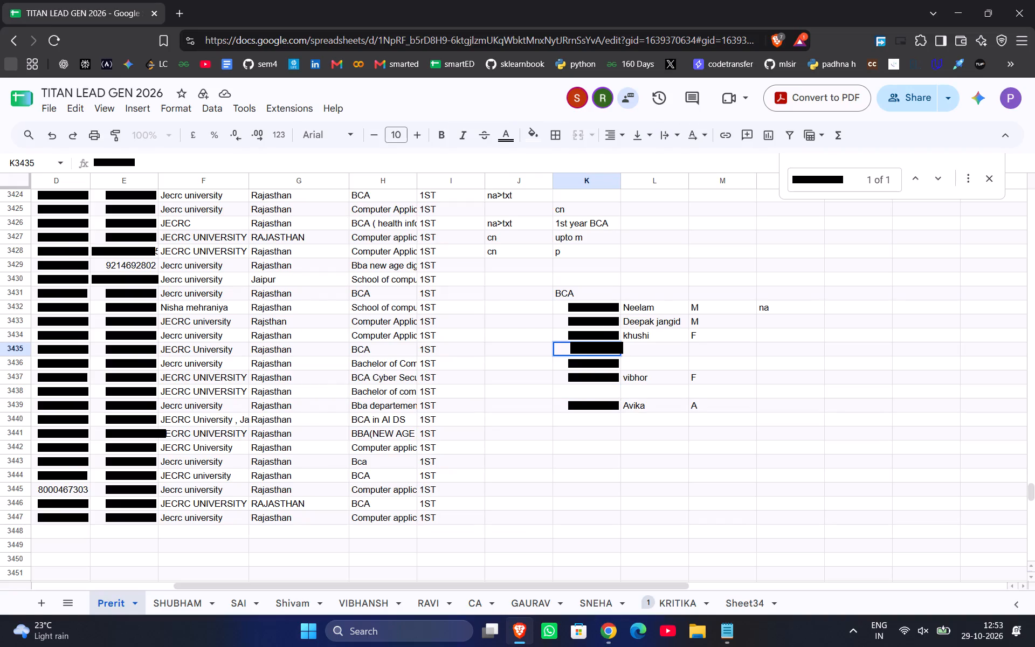
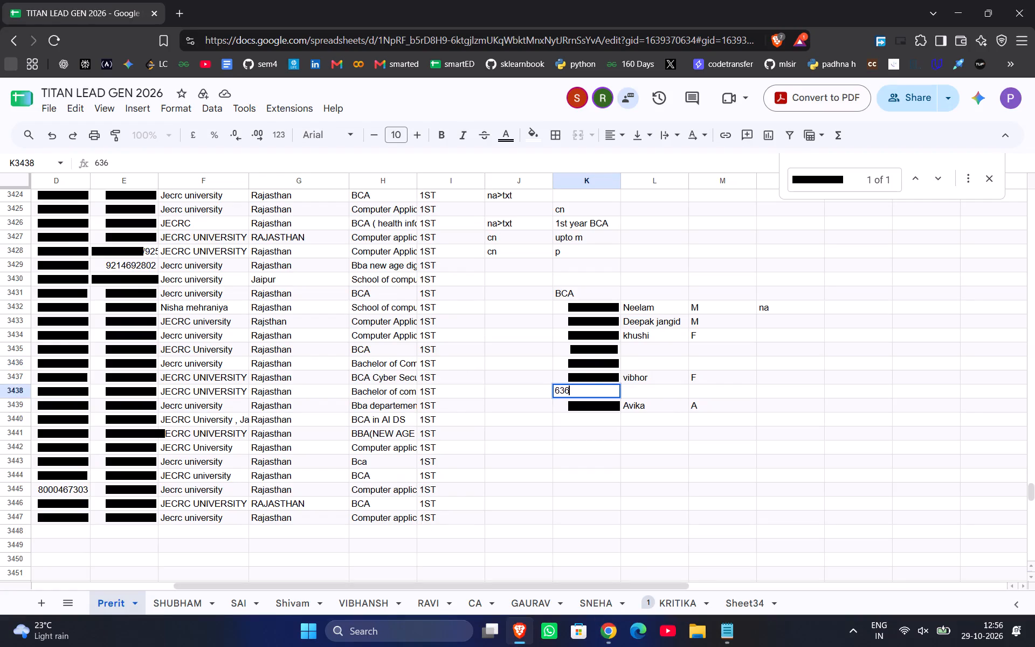
Complete the contact's phone number from the WhatsApp member list in cell K3438, between the vibhor and Avika rows of the BCA list.
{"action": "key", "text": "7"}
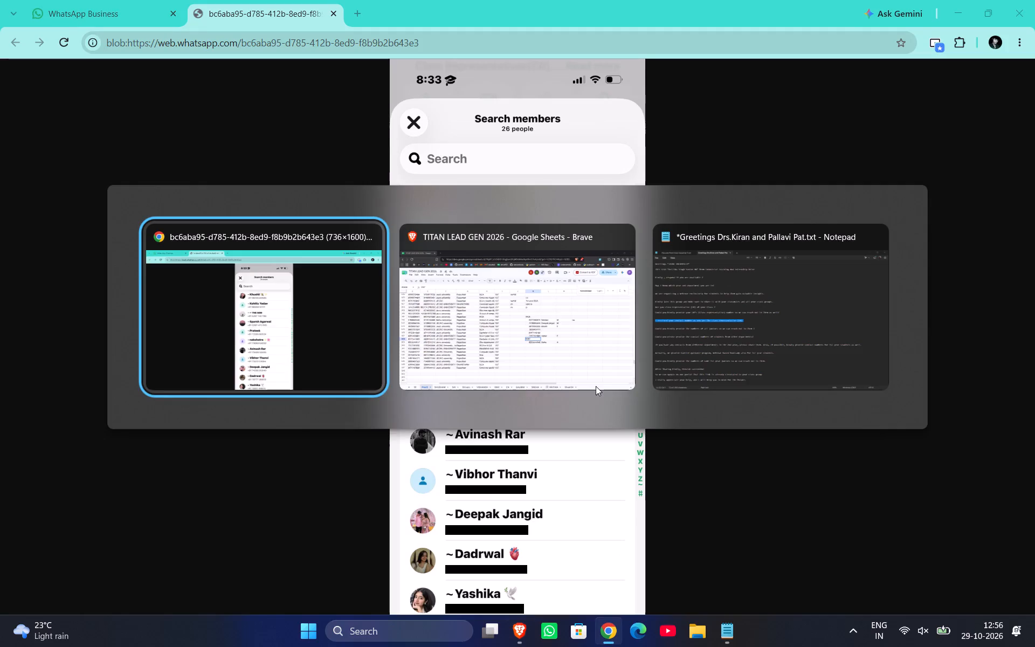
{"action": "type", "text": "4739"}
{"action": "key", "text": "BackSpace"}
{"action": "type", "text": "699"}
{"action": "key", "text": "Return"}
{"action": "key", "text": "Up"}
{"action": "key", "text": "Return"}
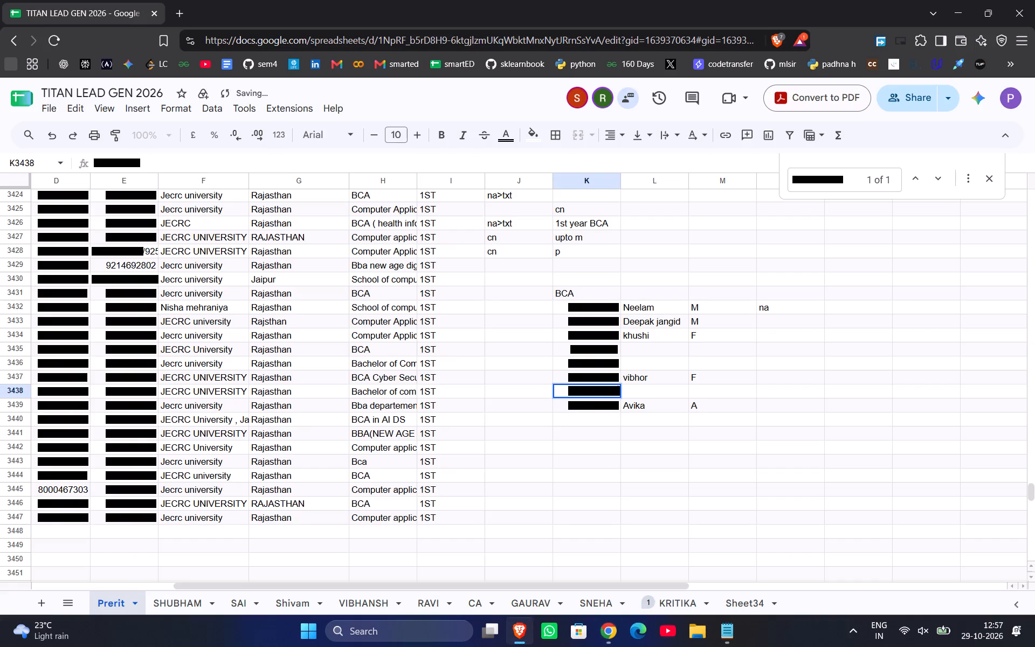
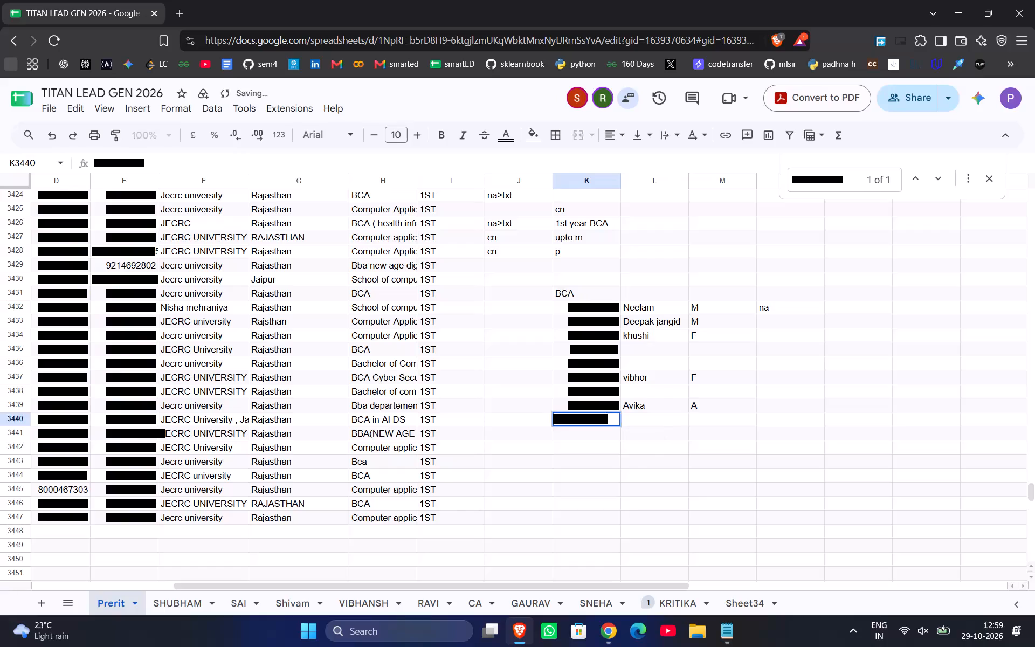
Remove the separating space within the newly added contact phone number in cell K3440 of the BCA list.
{"action": "key", "text": "Up"}
{"action": "key", "text": "Right"}
{"action": "key", "text": "End"}
{"action": "key", "text": "Left"}
{"action": "key", "text": "ctrl+Left"}
{"action": "key", "text": "BackSpace"}
{"action": "key", "text": "Return"}
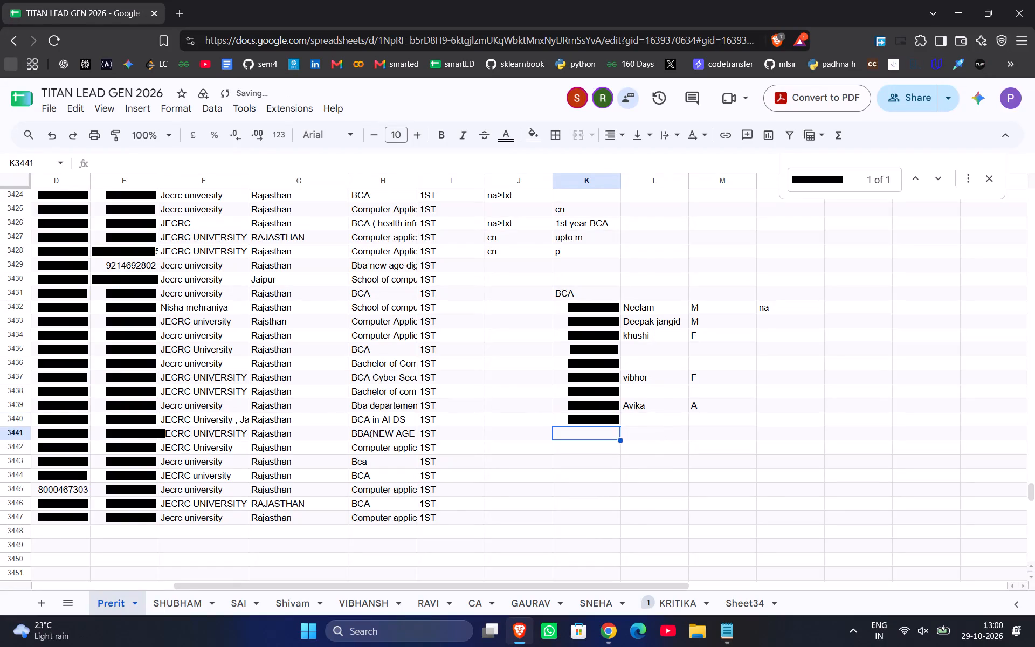
Copy the cleaned-up contact phone number from within cell K3440, at the bottom of the BCA contact list.
{"action": "key", "text": "Up"}
{"action": "key", "text": "Return"}
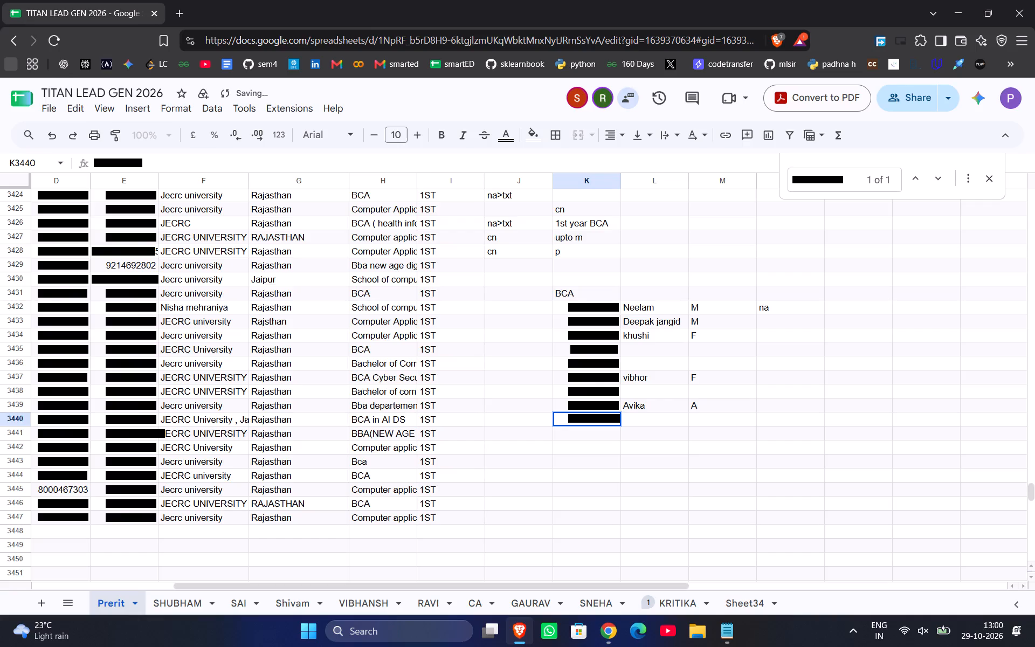
{"action": "key", "text": "ctrl+a"}
{"action": "key", "text": "ctrl+c"}
{"action": "key", "text": "ctrl+c"}
{"action": "key", "text": "ctrl+c"}
{"action": "key", "text": "ctrl+c"}
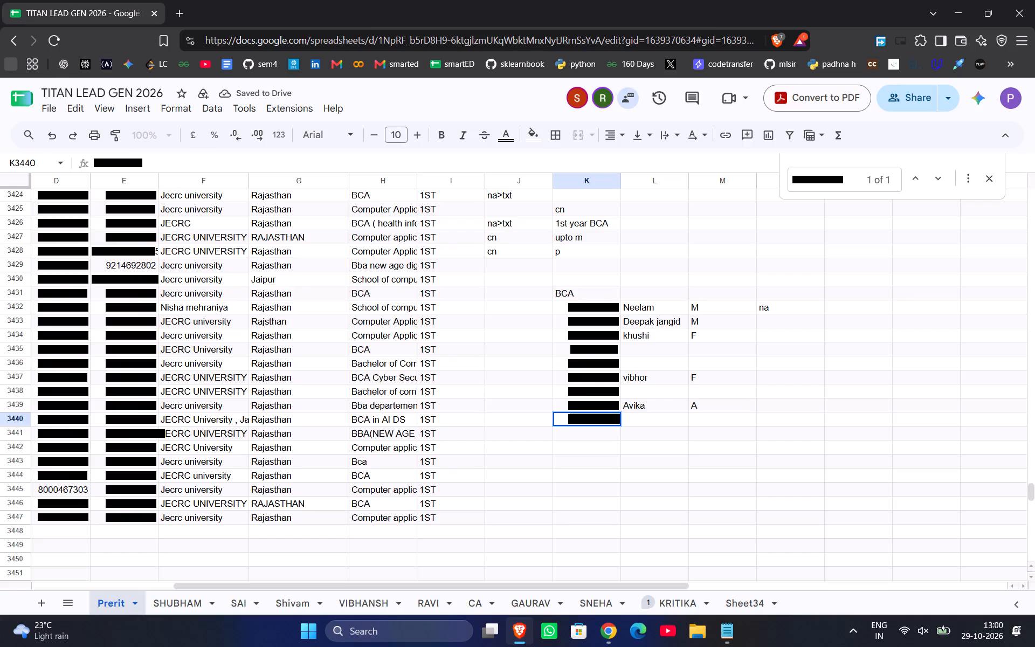
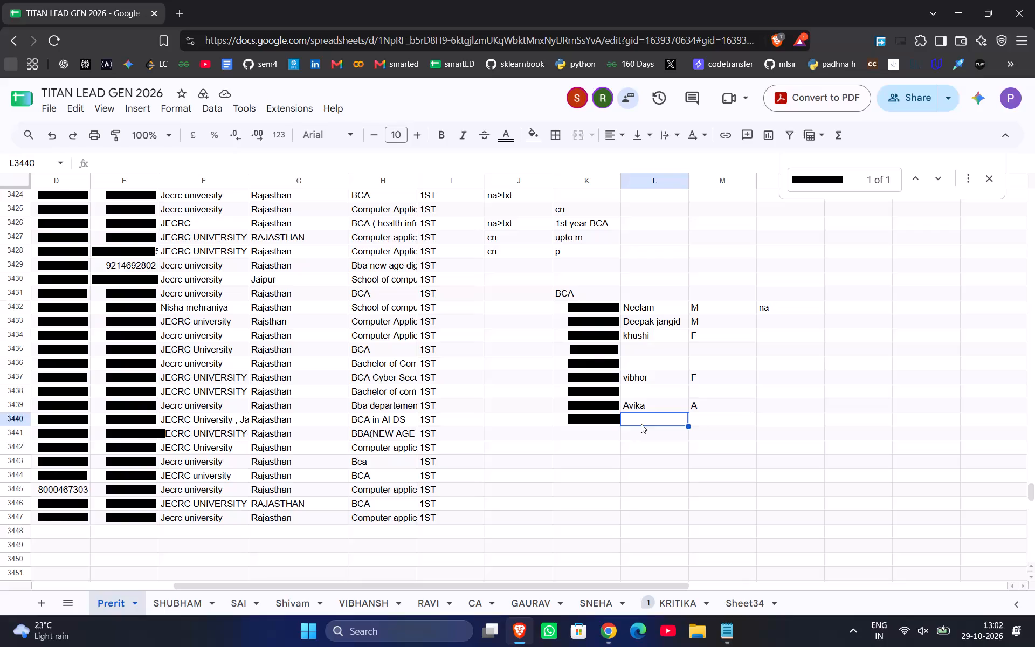
Fill in row 3440 of the BCA contact list with the name pratik in L3440 and section C in M3440.
{"action": "key", "text": "p"}
{"action": "type", "text": "ra"}
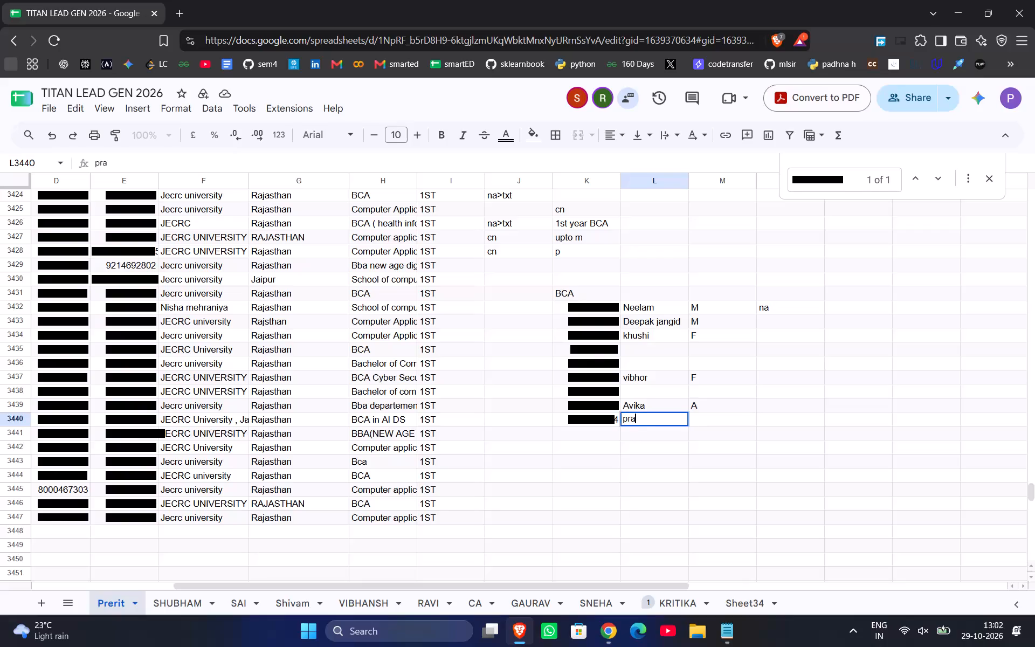
{"action": "type", "text": "tik"}
{"action": "key", "text": "Tab"}
{"action": "key", "text": "shift+c"}
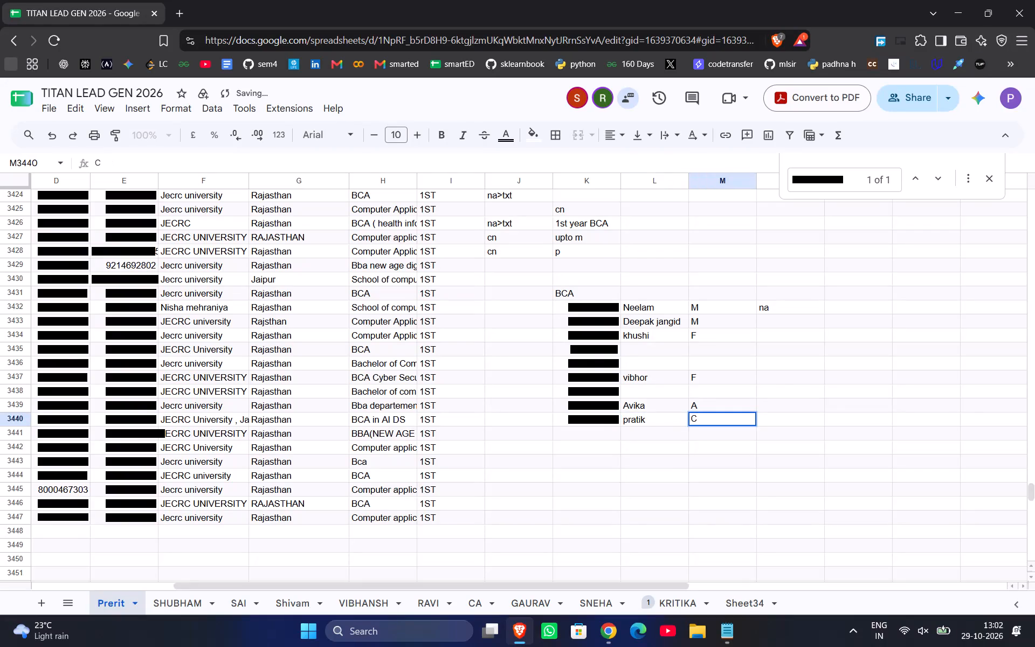
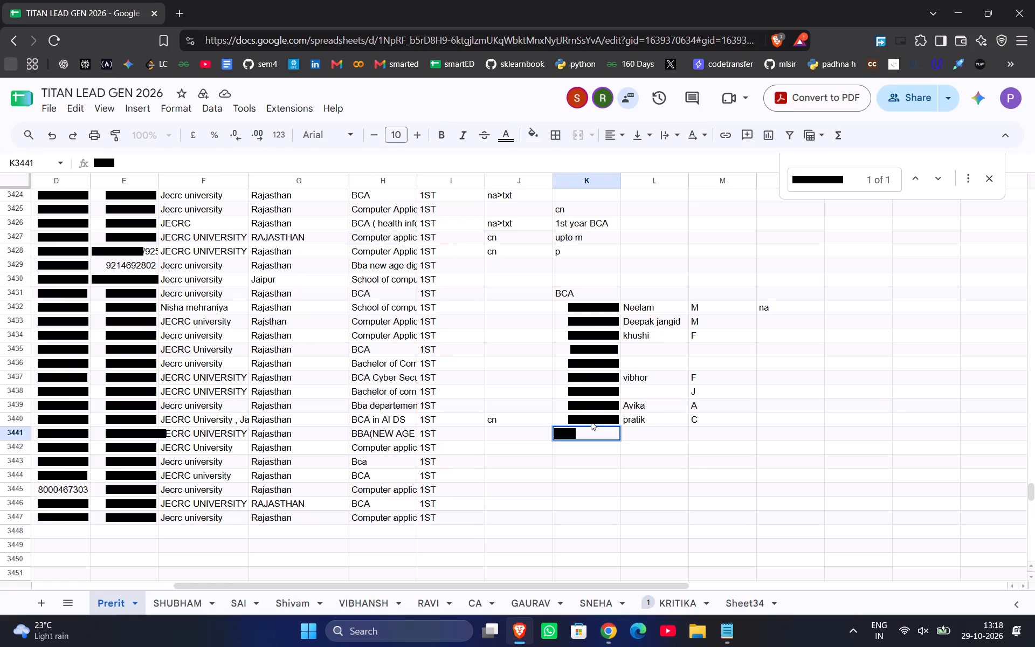
Complete the contact phone number in K3441 of the BCA contact list and keep that cell selected.
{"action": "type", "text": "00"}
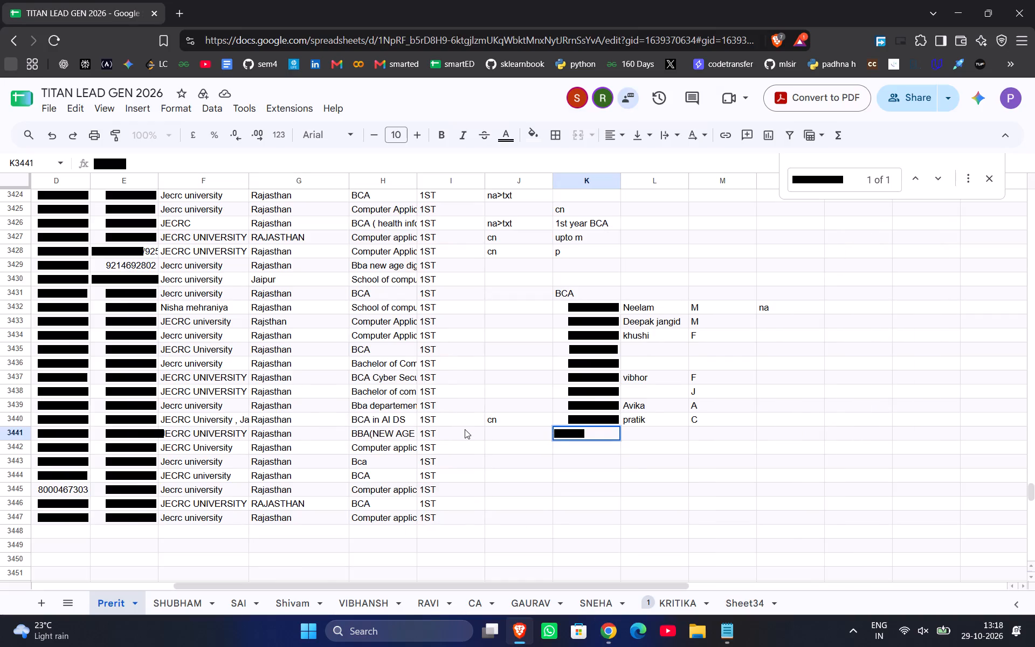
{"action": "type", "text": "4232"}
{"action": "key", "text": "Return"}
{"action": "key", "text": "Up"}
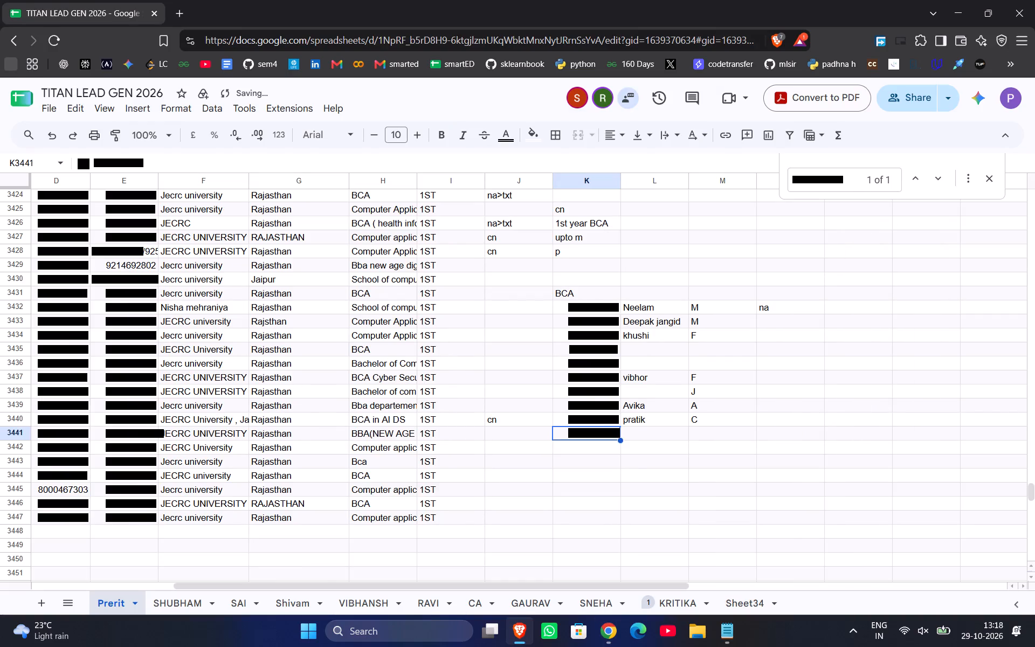
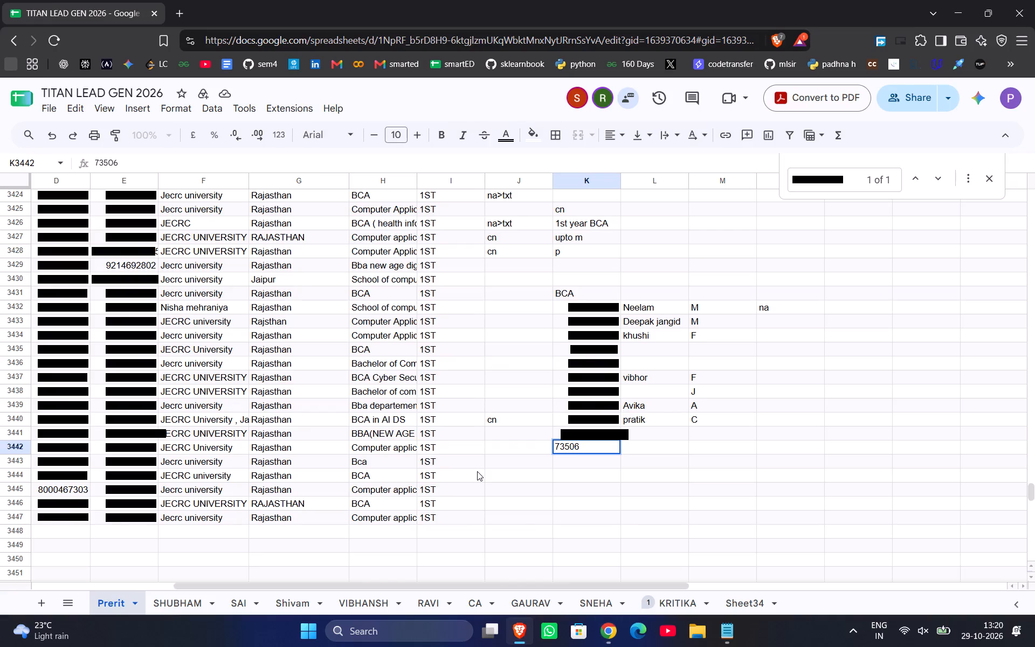
Correct the third digit of the partly entered contact phone number in K3442 to 4.
{"action": "key", "text": "Left"}
{"action": "key", "text": "Left"}
{"action": "key", "text": "Right"}
{"action": "key", "text": "Right"}
{"action": "key", "text": "Right"}
{"action": "key", "text": "Left"}
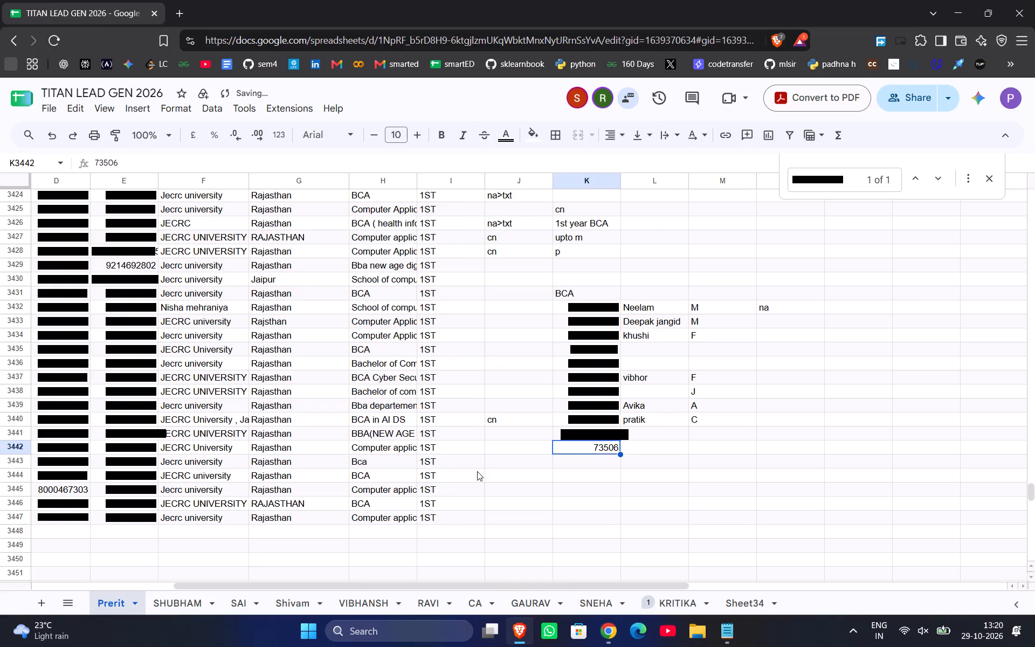
{"action": "key", "text": "Return"}
{"action": "key", "text": "Left"}
{"action": "key", "text": "Left"}
{"action": "key", "text": "BackSpace"}
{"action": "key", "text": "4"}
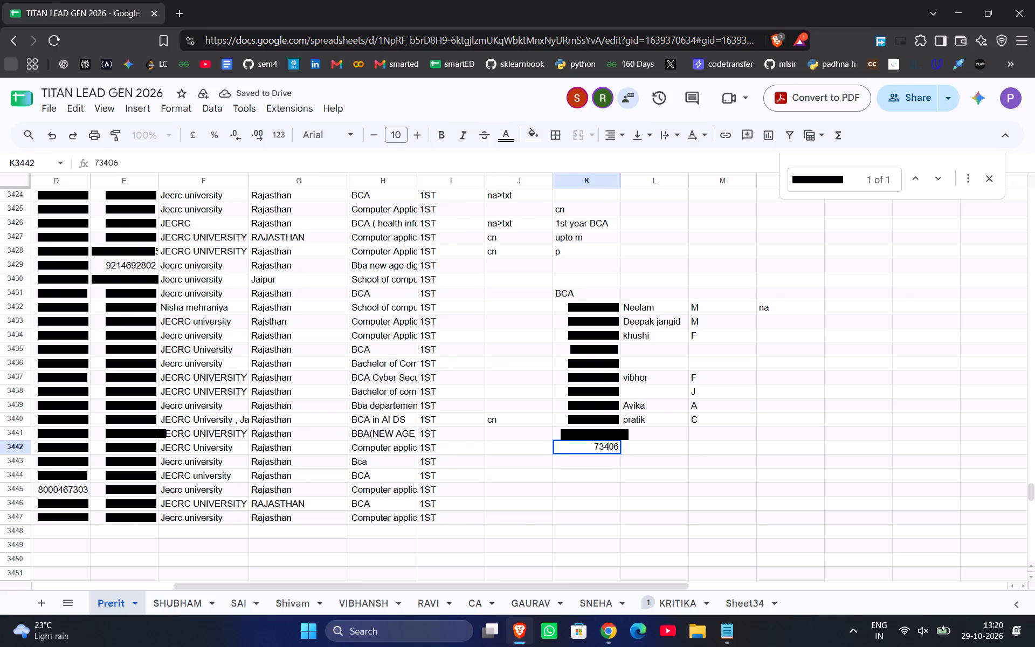
{"action": "key", "text": "Return"}
Complete the contact phone number in K3442 of the BCA contact list by adding its remaining digits.
{"action": "key", "text": "Up"}
{"action": "key", "text": "Return"}
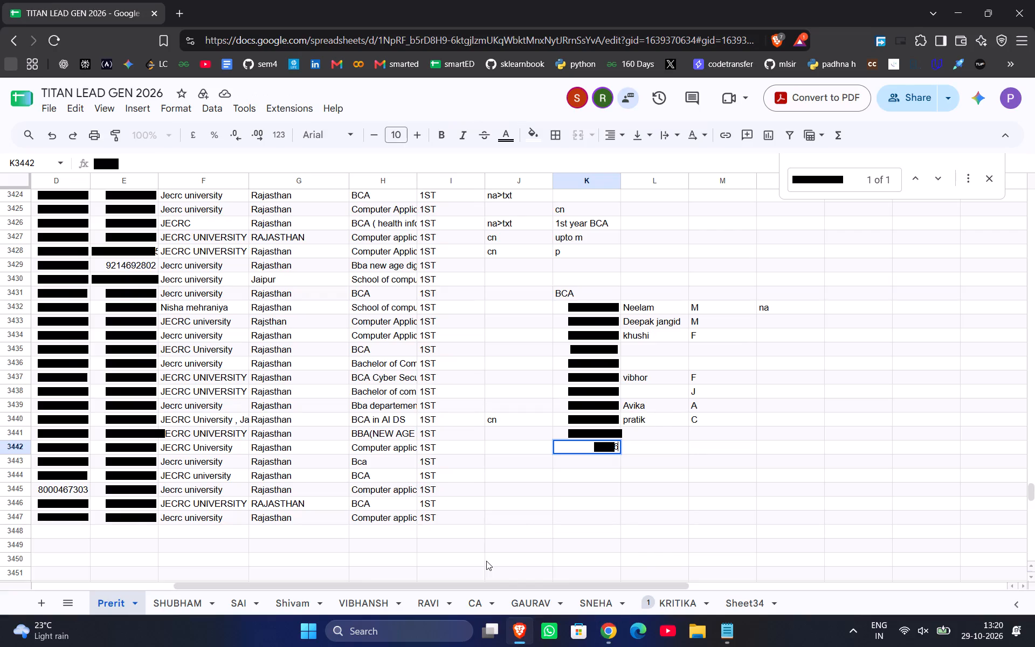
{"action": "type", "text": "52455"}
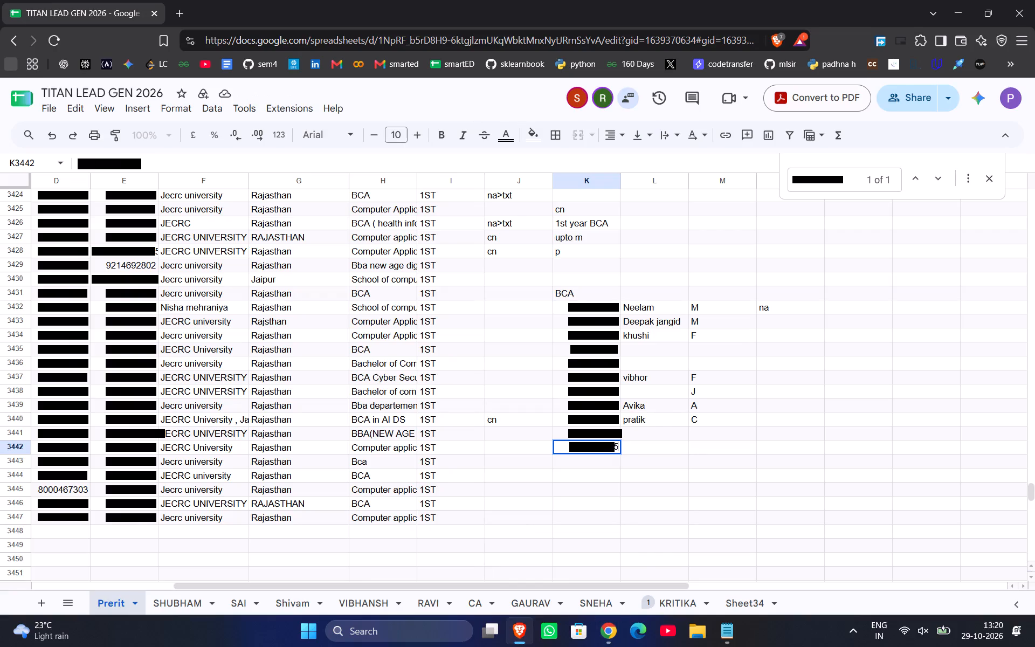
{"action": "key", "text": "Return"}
Open the completed contact phone number in cell K3442 for editing.
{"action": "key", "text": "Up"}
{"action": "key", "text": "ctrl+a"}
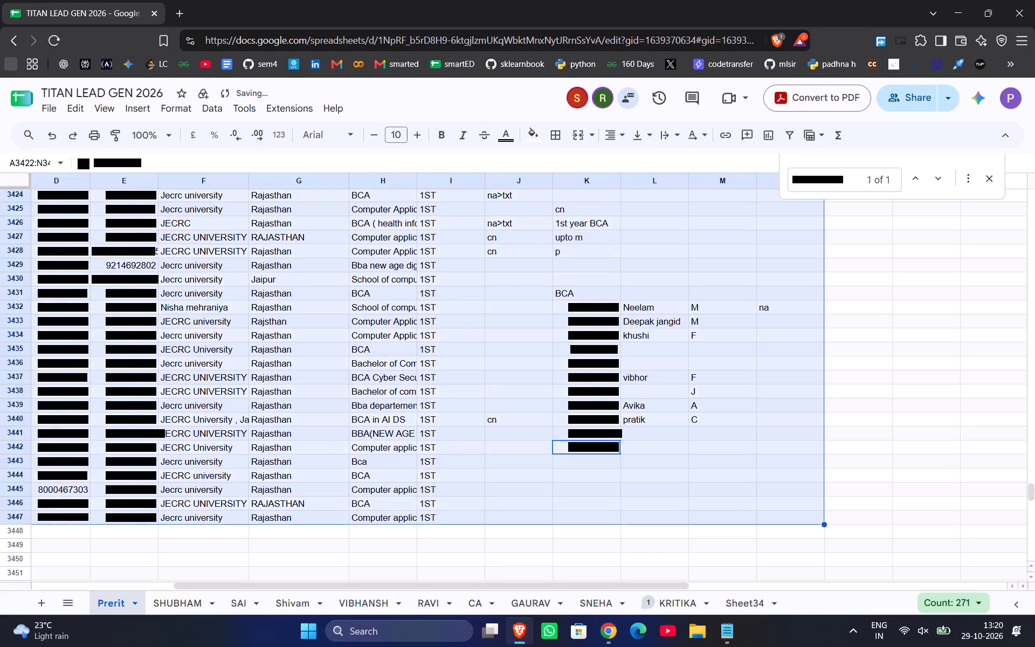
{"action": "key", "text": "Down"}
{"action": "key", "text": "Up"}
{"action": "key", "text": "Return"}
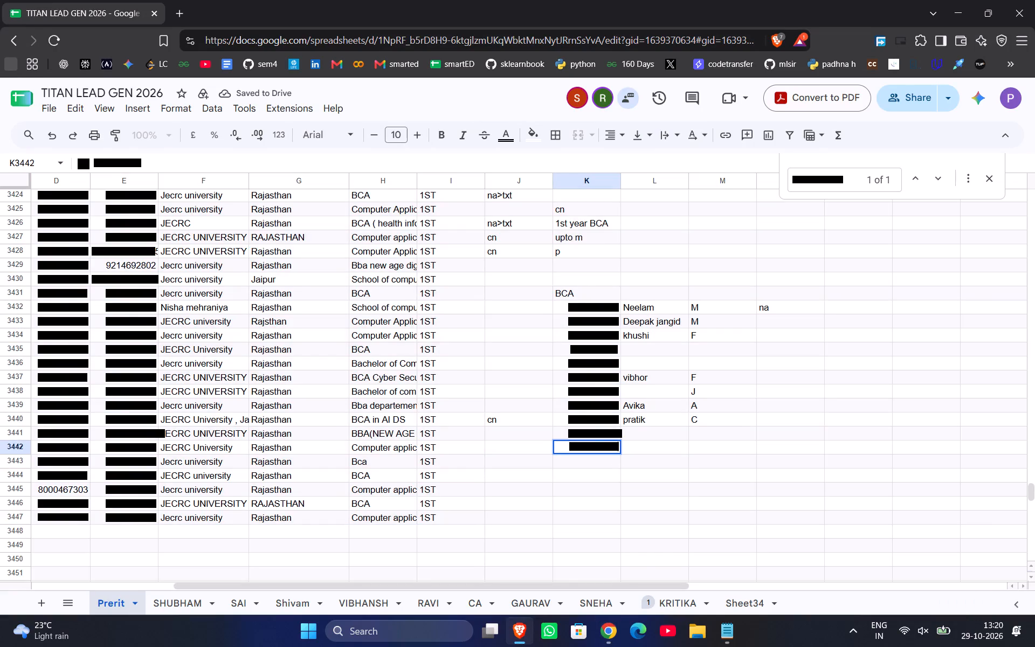
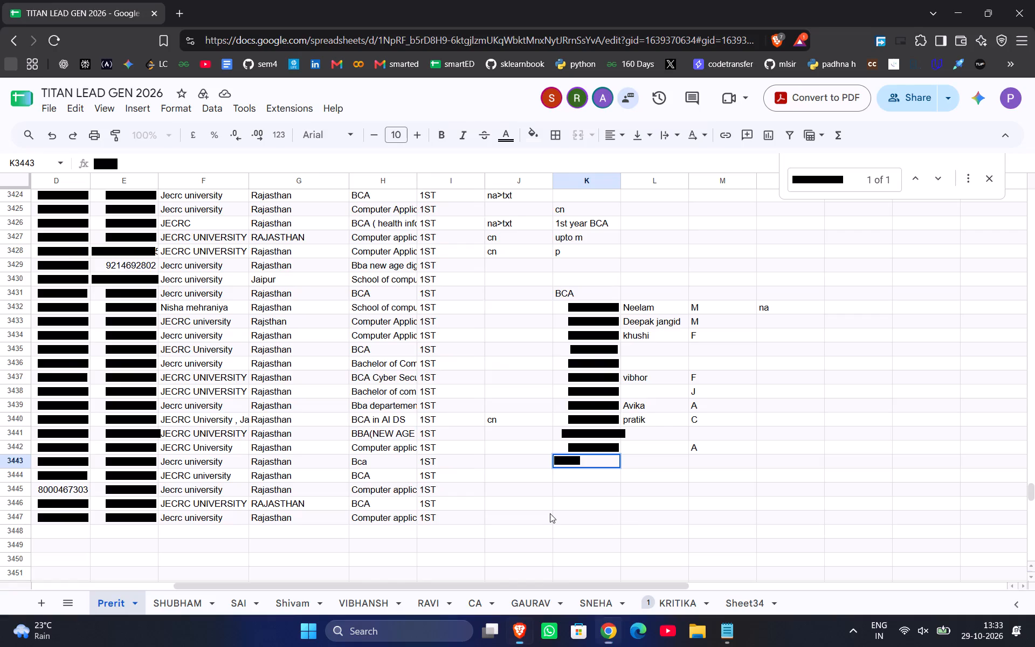
Finish entering the new contact's phone number in K3443 of the BCA side contact list and reselect that cell.
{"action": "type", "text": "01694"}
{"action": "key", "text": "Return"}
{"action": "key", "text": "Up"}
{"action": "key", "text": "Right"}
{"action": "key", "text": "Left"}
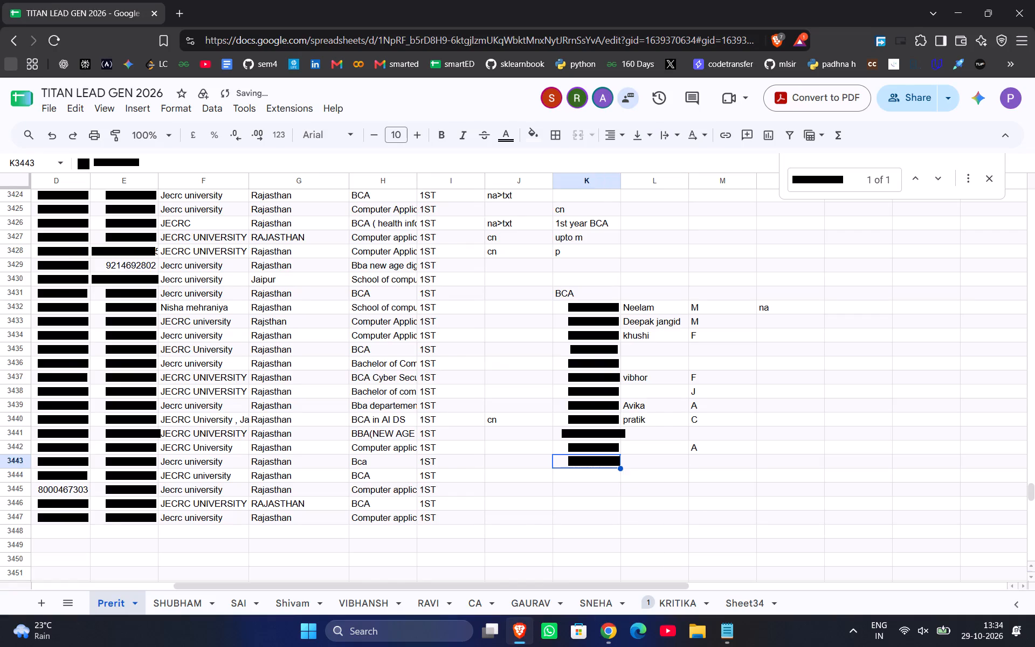
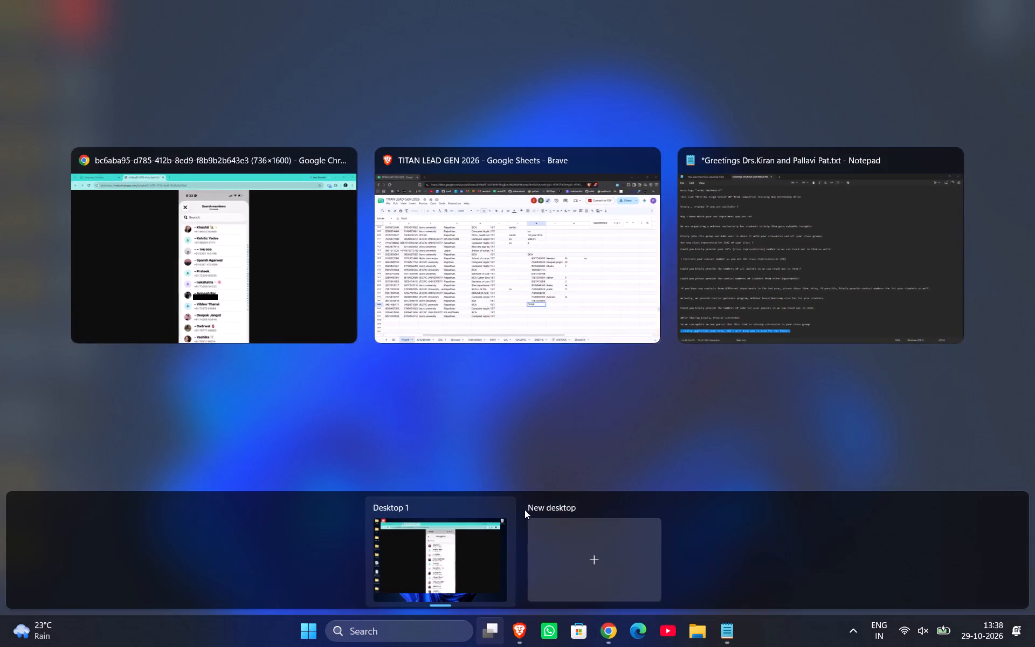
Create a second virtual desktop and move the TITAN LEAD GEN 2026 spreadsheet window onto it, away from the member list.
{"action": "left_click", "coordinate": [582, 580]}
{"action": "left_click", "coordinate": [457, 606]}
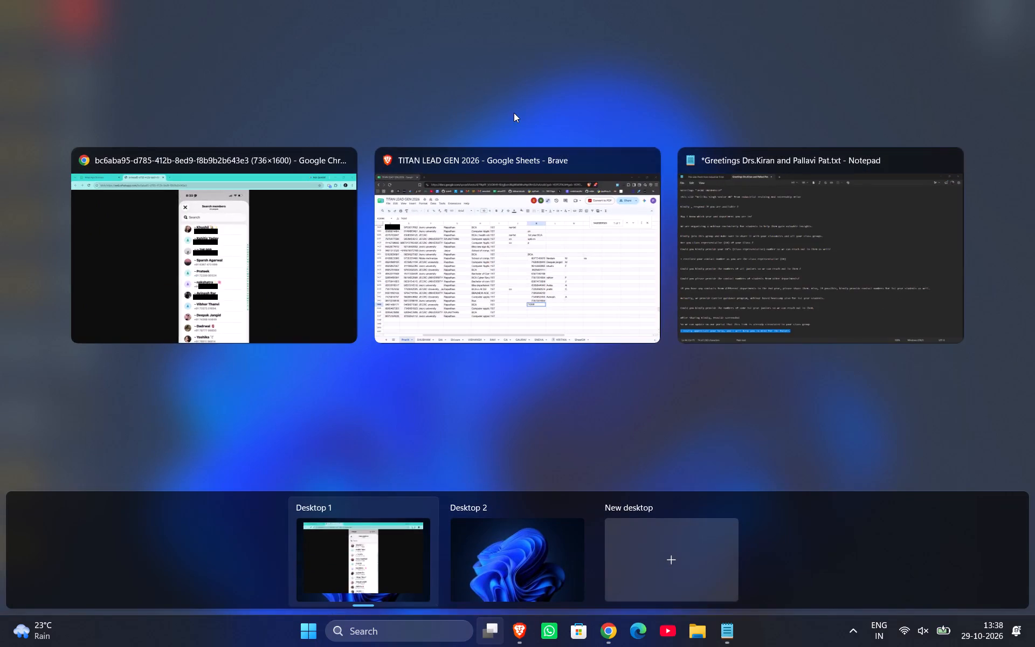
{"action": "left_click_drag", "start_coordinate": [495, 209], "coordinate": [531, 543]}
{"action": "left_click", "coordinate": [531, 543]}
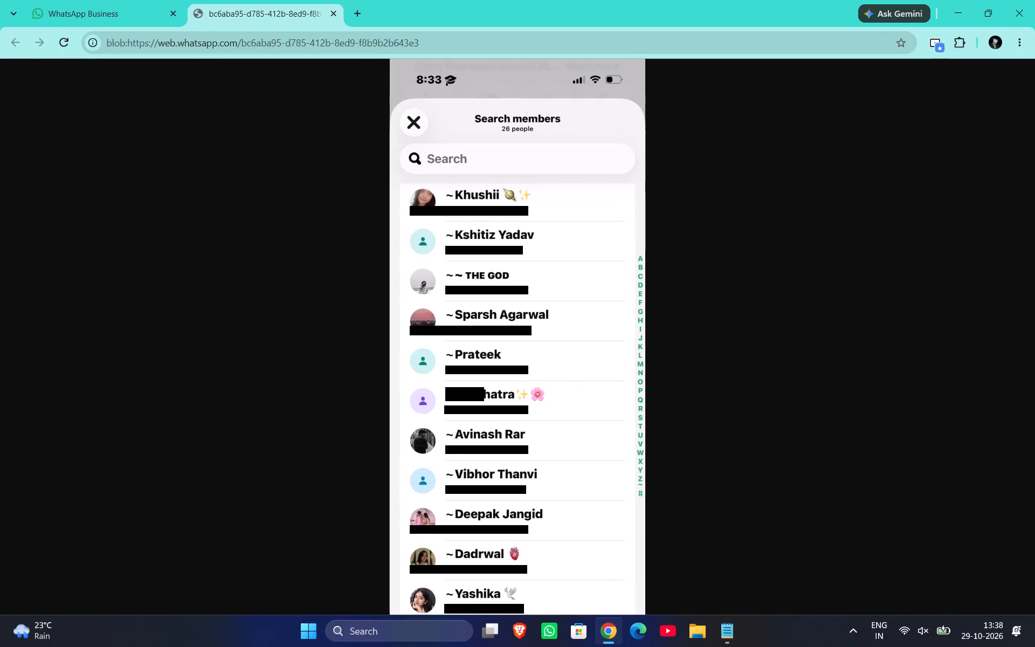
Finish entering the next member's phone number from the WhatsApp list in cell K3444 of the BCA contact list.
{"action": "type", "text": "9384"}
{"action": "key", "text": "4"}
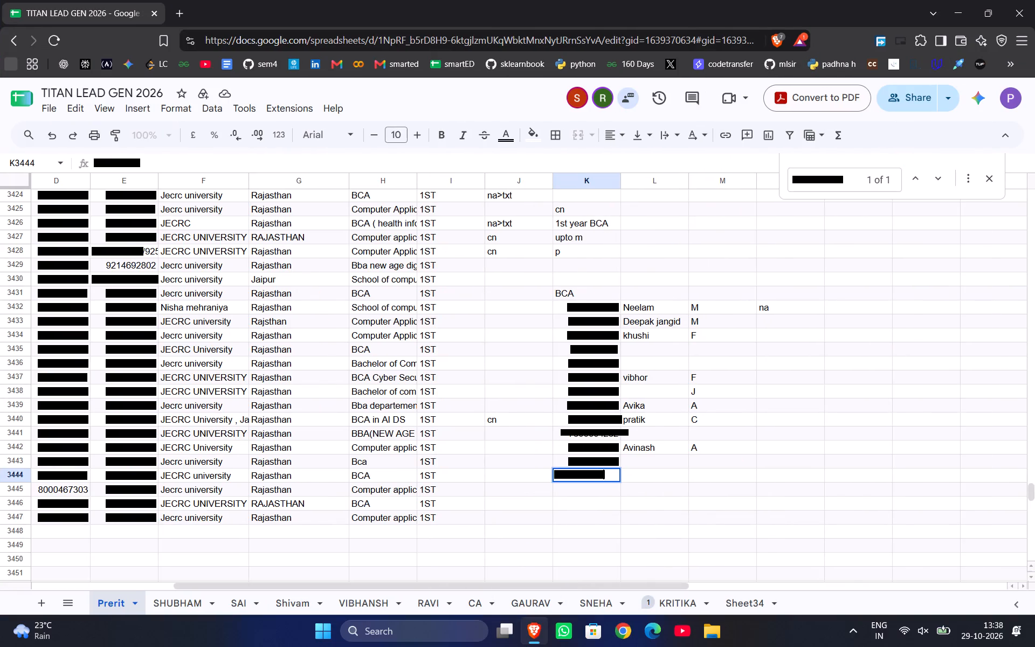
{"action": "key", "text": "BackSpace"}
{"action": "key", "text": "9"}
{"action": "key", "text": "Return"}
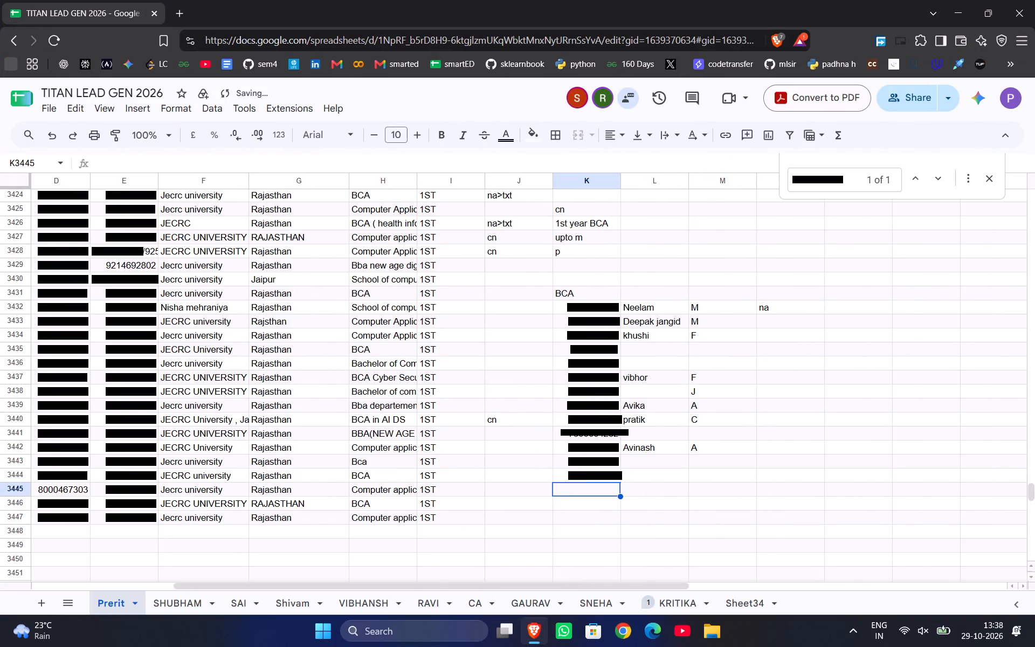
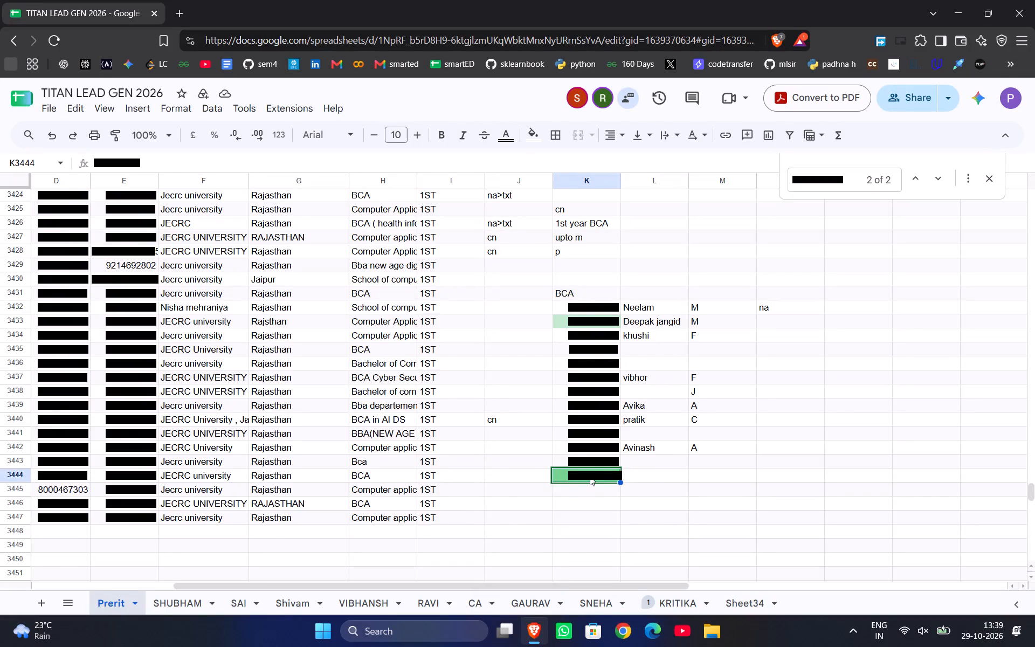
Close the find-in-sheet search for the contact number in K3444.
{"action": "left_click", "coordinate": [991, 175]}
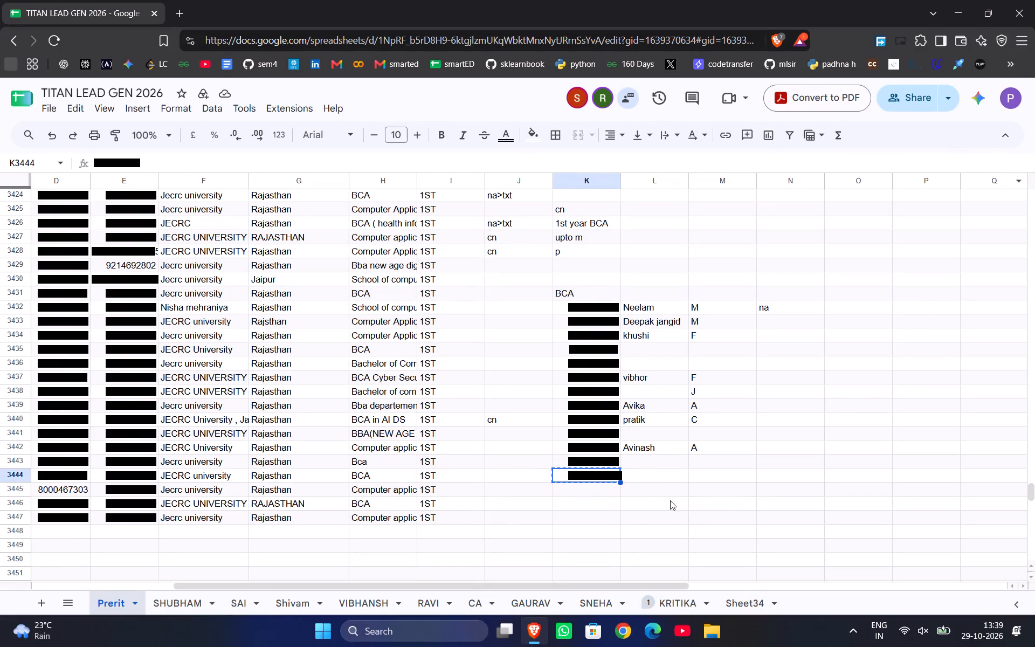
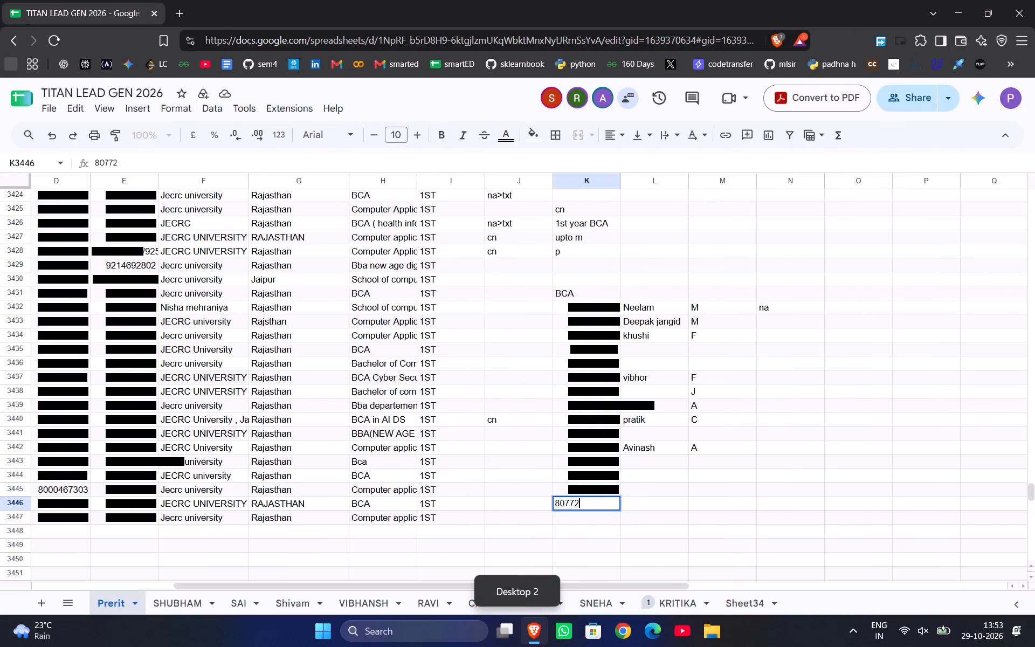
{"action": "key", "text": "BackSpace"}
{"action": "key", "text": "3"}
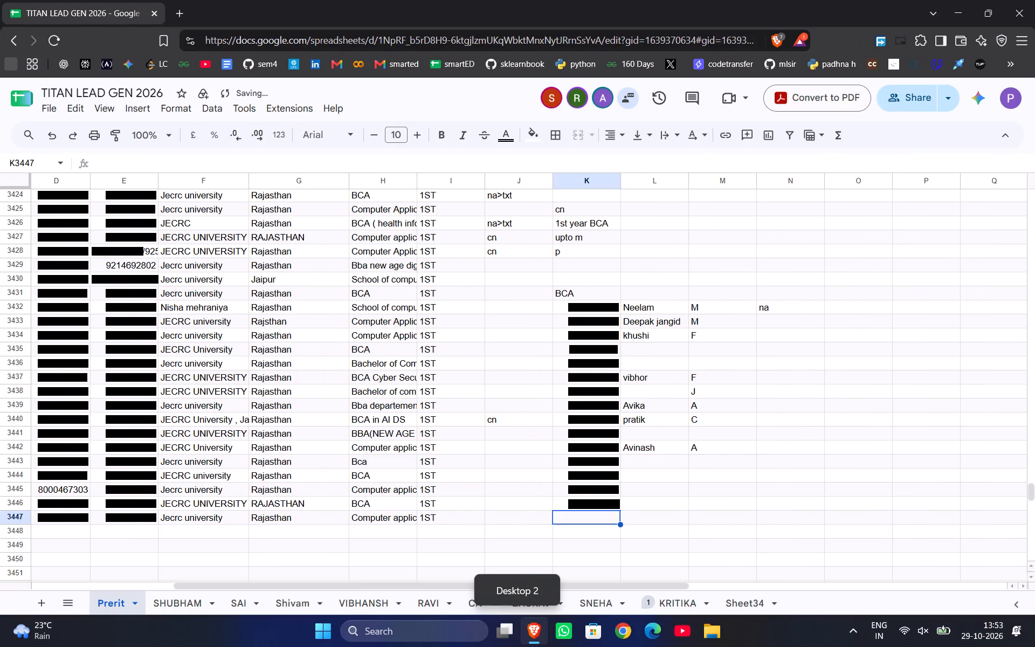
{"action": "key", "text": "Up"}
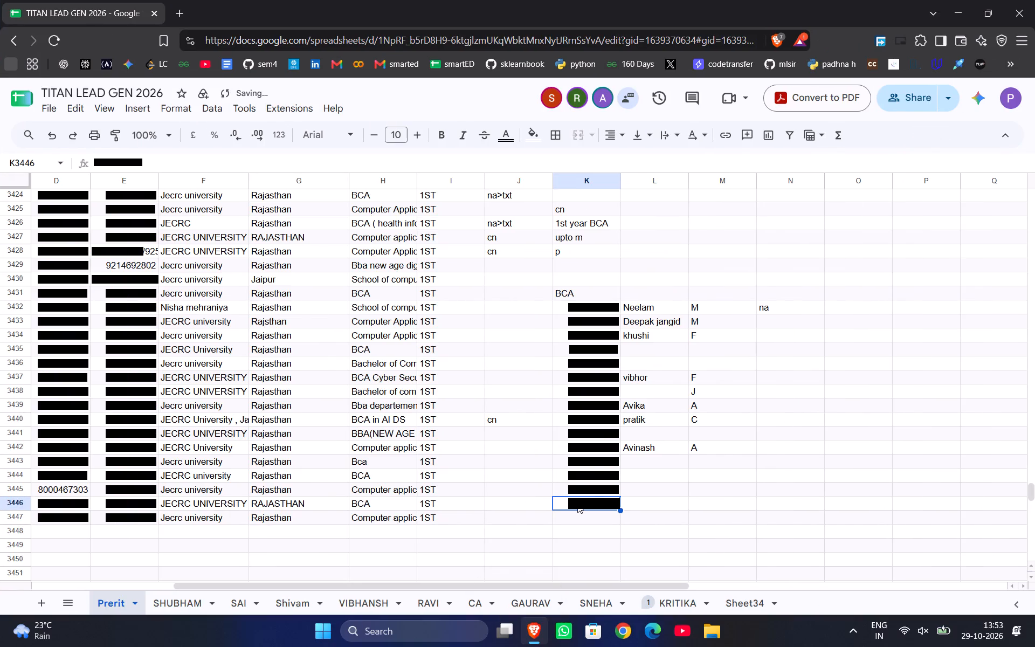
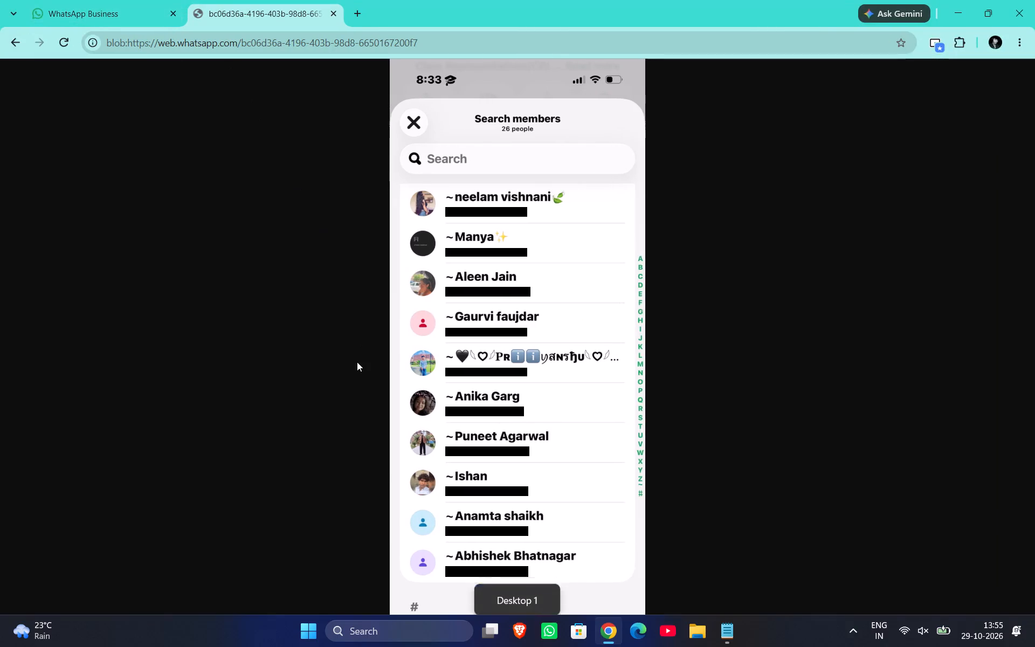
Fill K3447 of the BCA contact list with the next phone number from the WhatsApp group's member list screenshot.
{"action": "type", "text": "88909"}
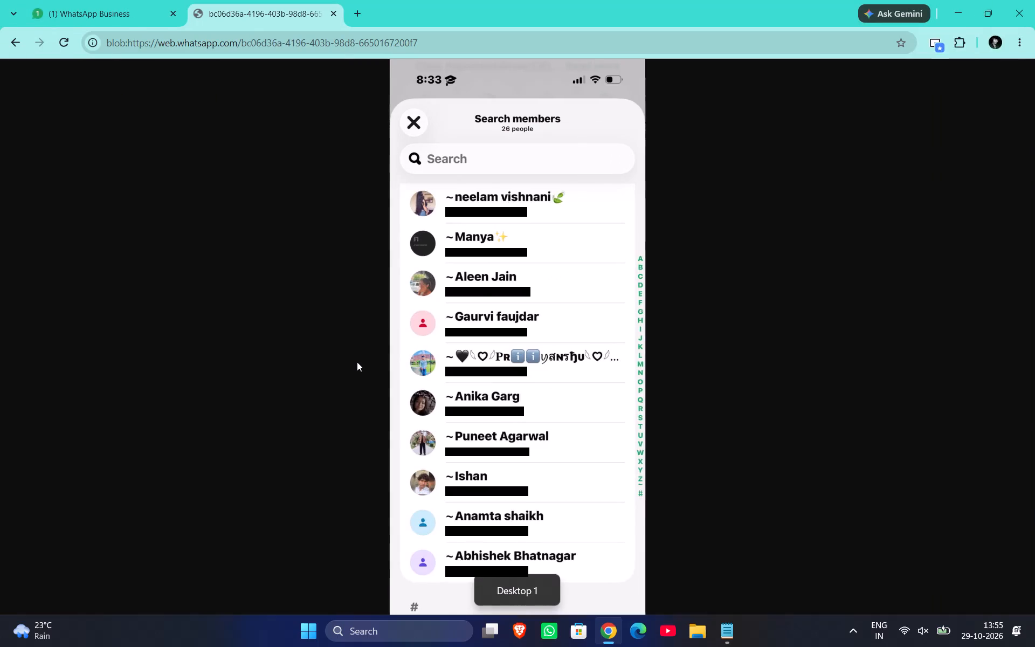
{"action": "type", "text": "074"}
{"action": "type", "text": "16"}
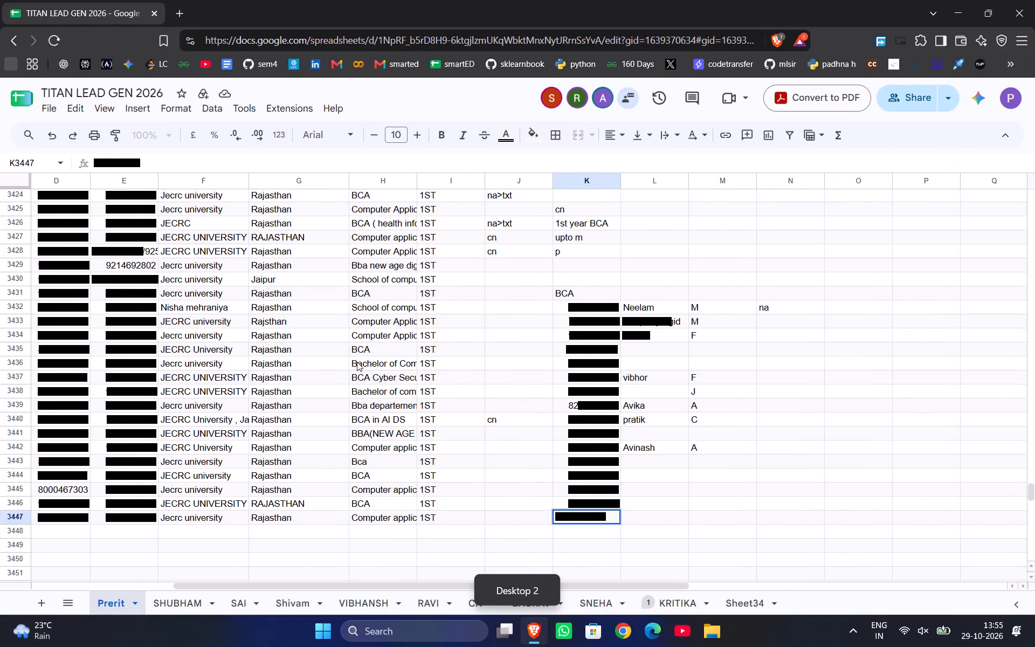
Finish entering the contact number in K3447 at the end of the BCA contact list and reselect that cell.
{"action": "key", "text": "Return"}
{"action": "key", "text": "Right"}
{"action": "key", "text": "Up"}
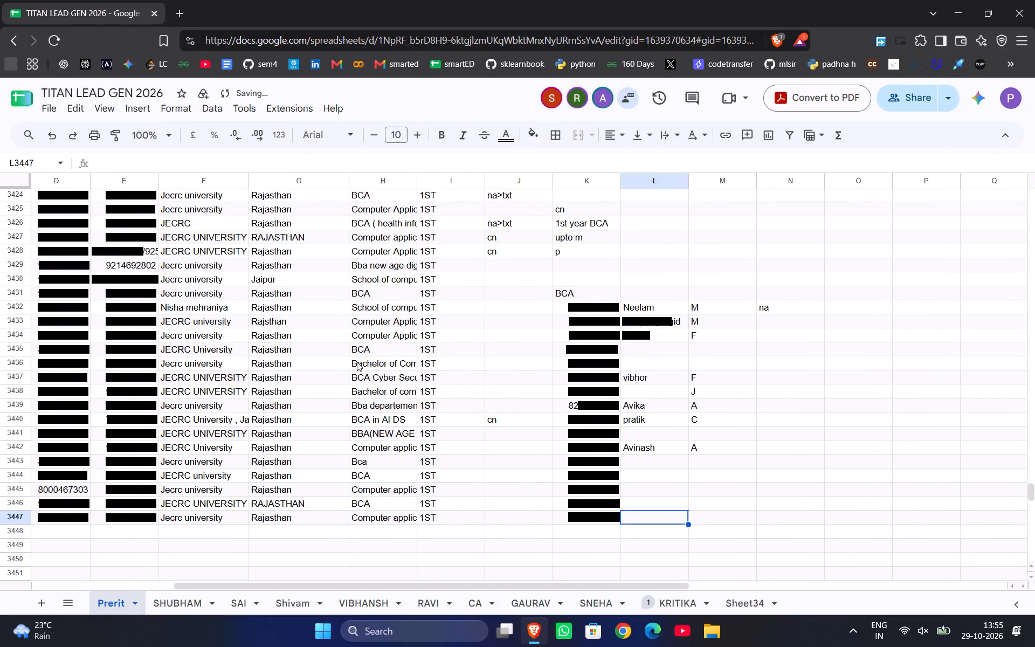
{"action": "triple_click", "coordinate": [597, 521]}
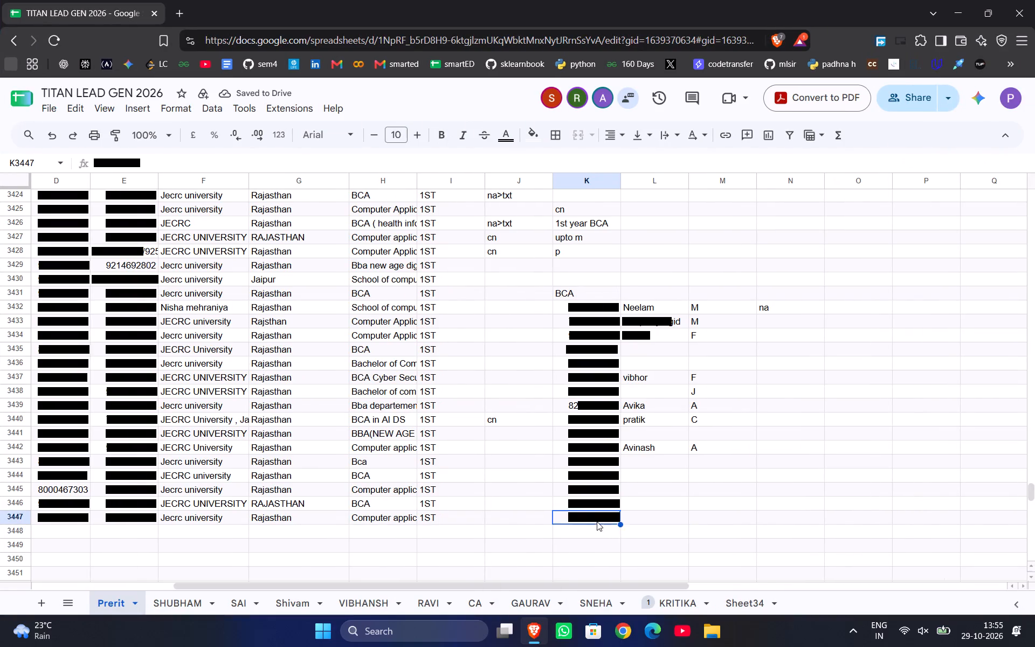